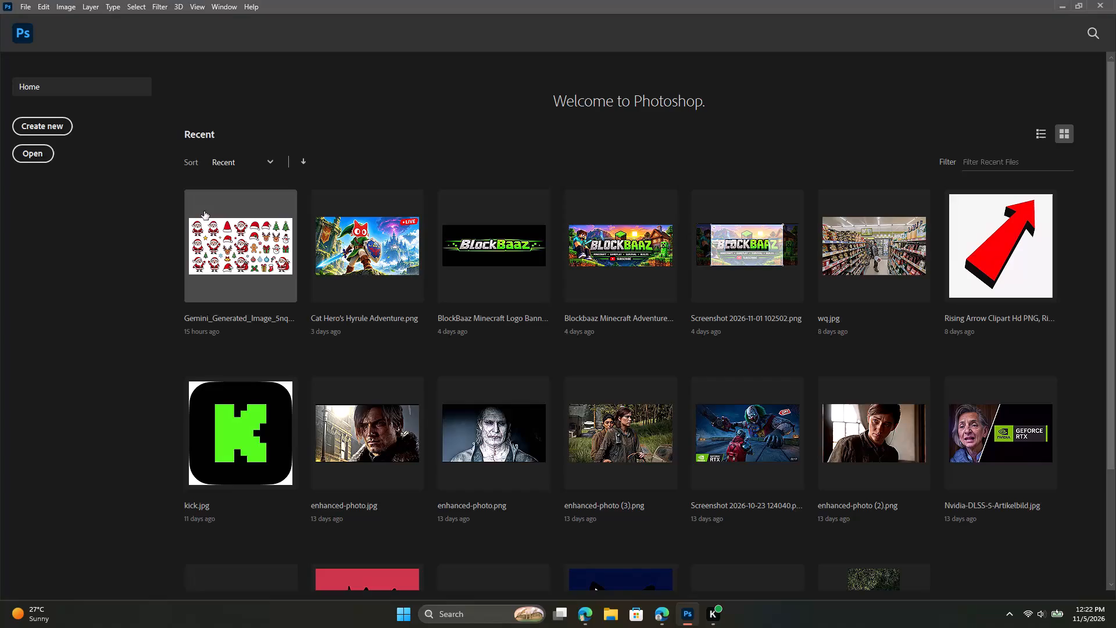
Open the Gemini-generated Christmas sticker sheet image from the Downloads folder.
click(40, 149)
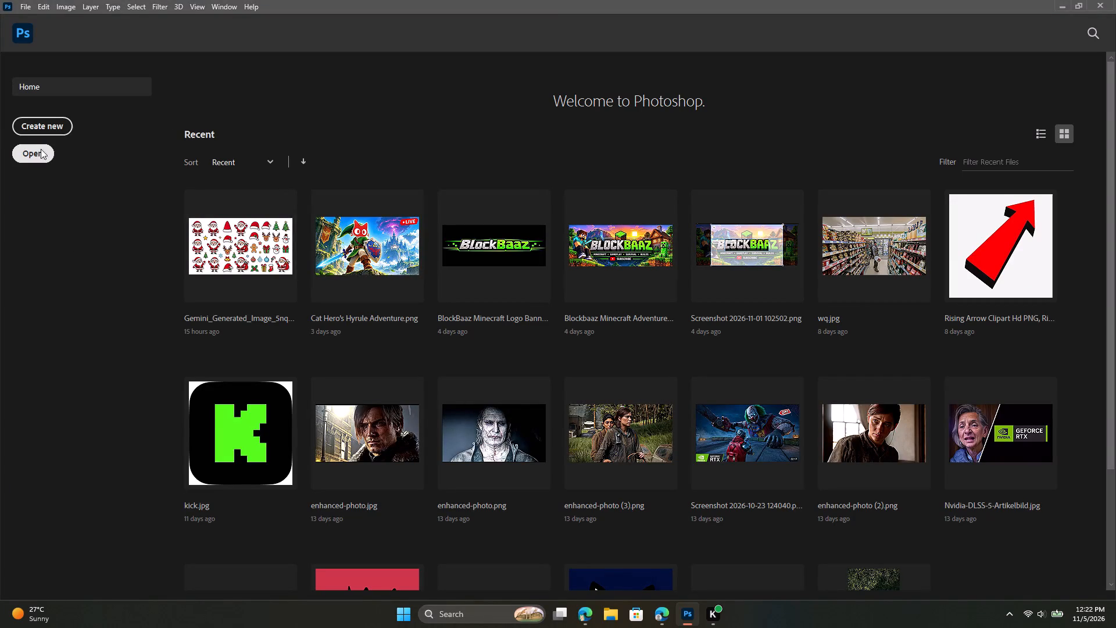
click(144, 178)
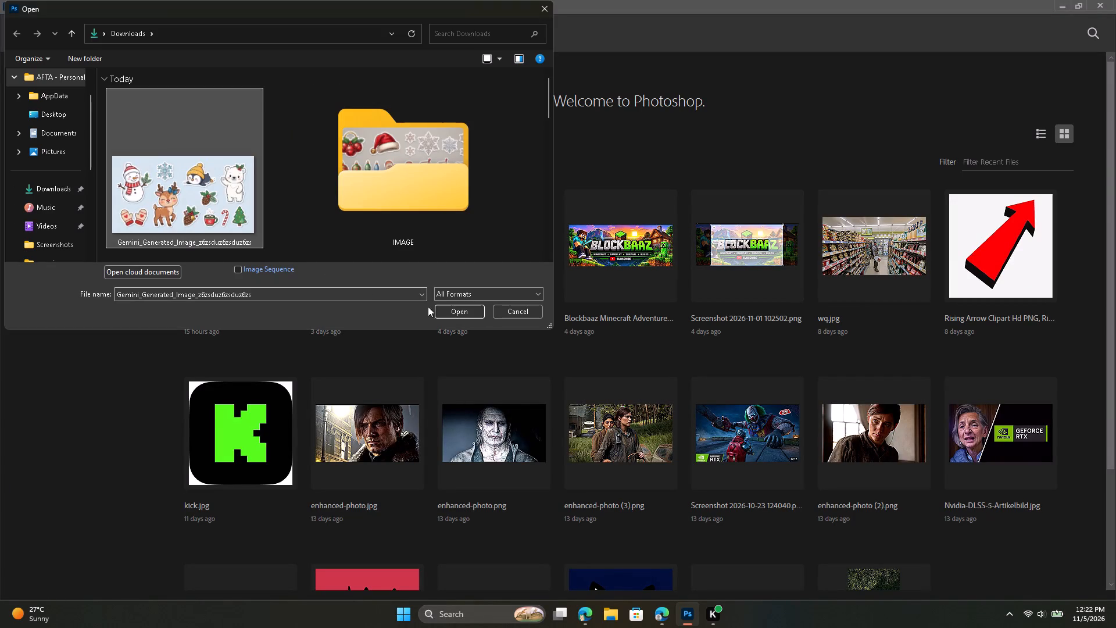
click(457, 308)
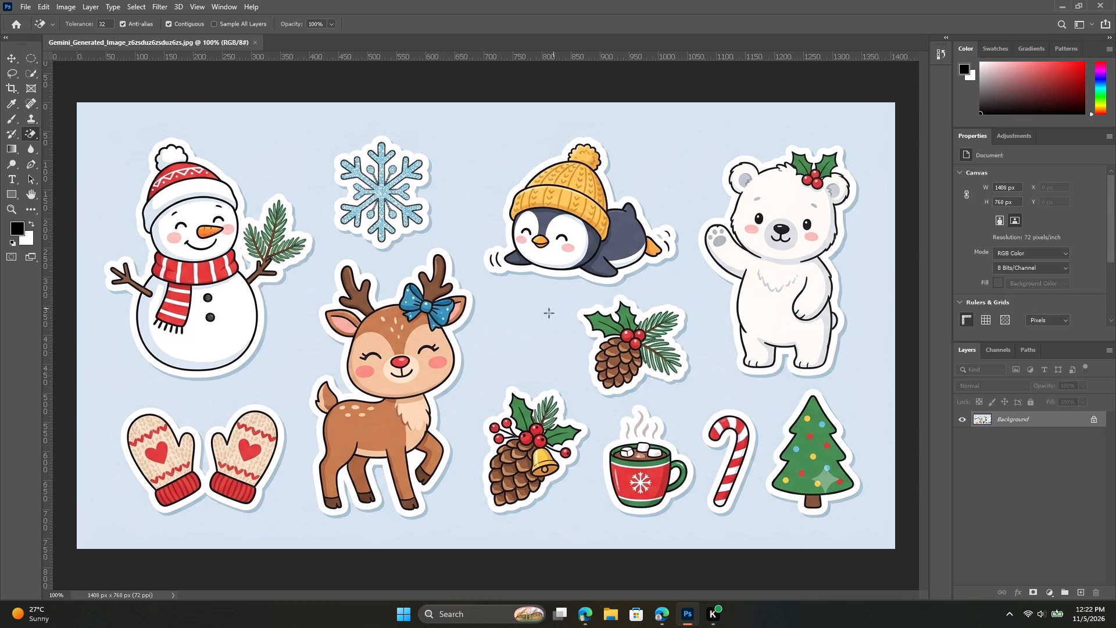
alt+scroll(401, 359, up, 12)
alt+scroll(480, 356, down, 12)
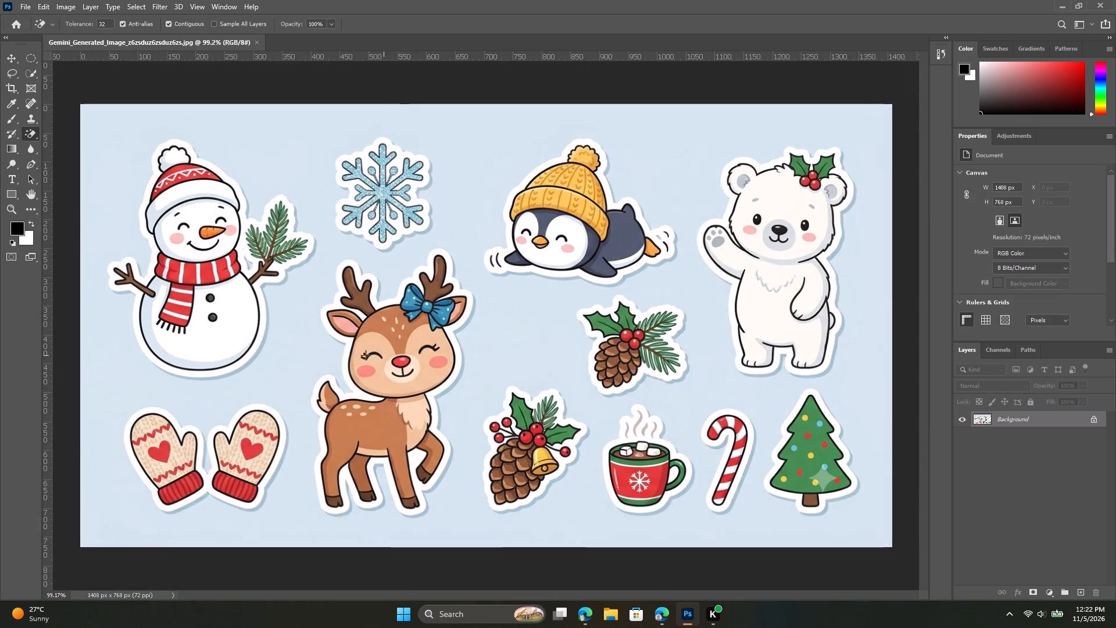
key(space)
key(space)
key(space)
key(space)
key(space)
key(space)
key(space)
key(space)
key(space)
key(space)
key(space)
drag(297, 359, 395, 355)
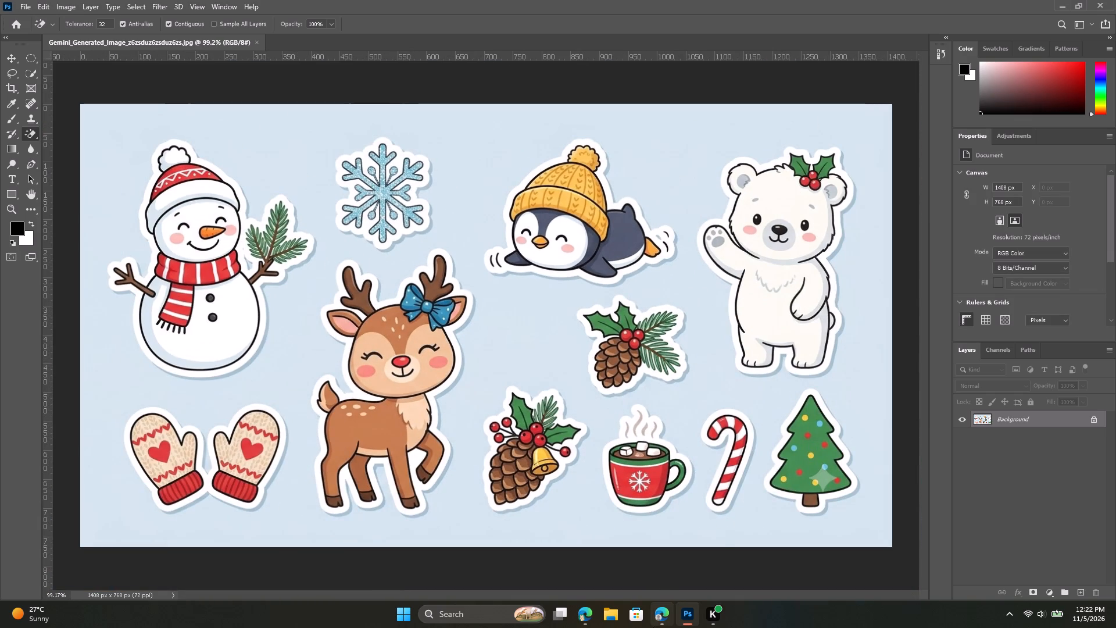
click(654, 625)
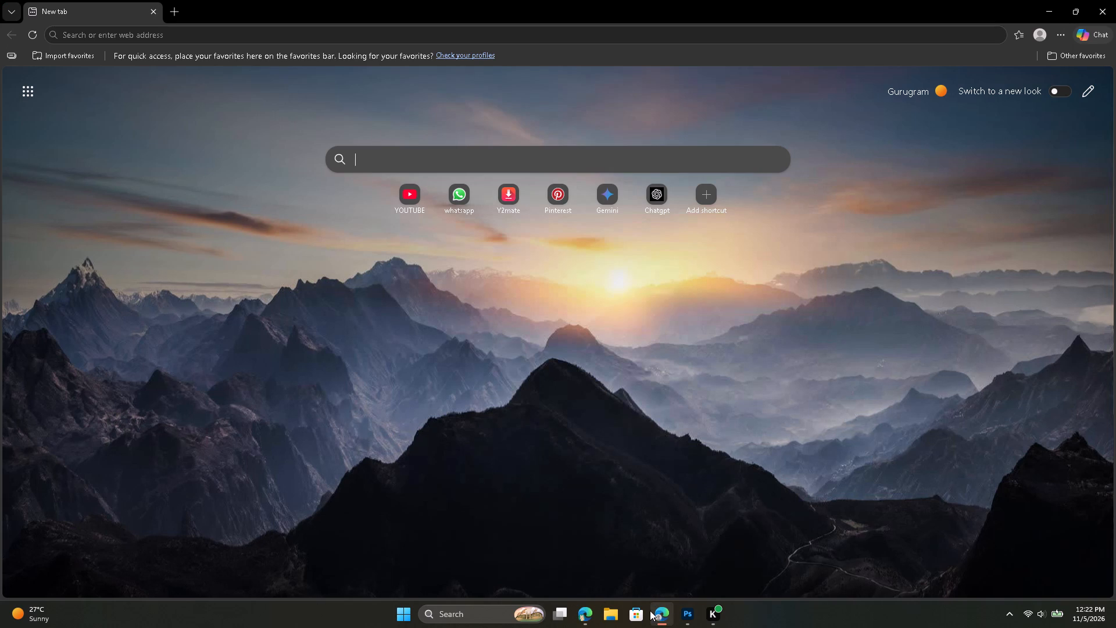
click(1115, 0)
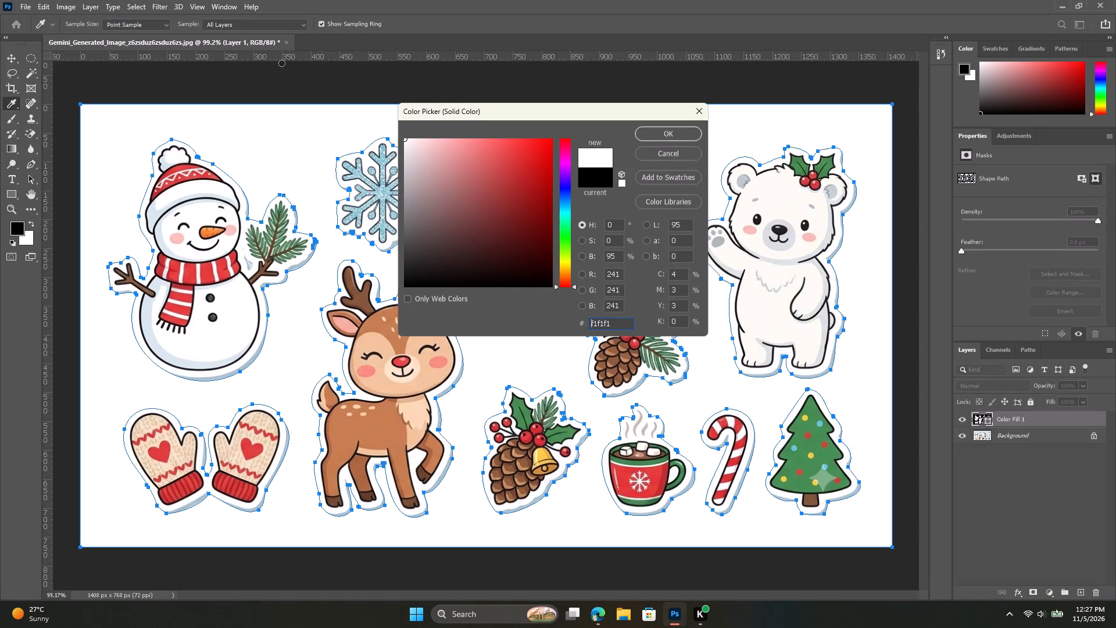
drag(281, 63, 293, 438)
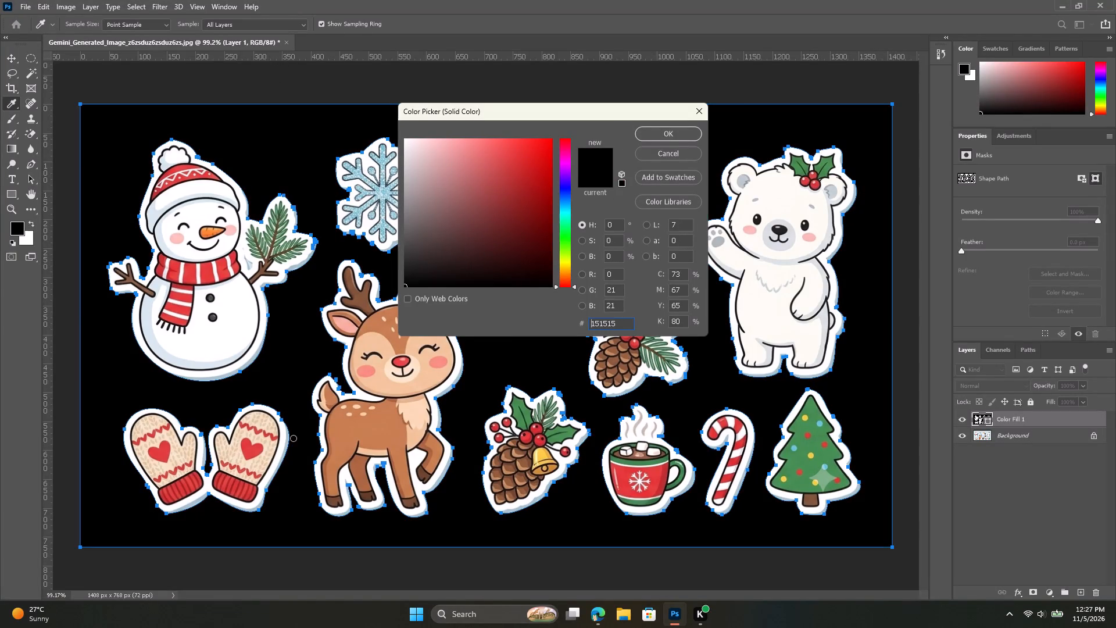
drag(293, 438, 292, 437)
click(667, 133)
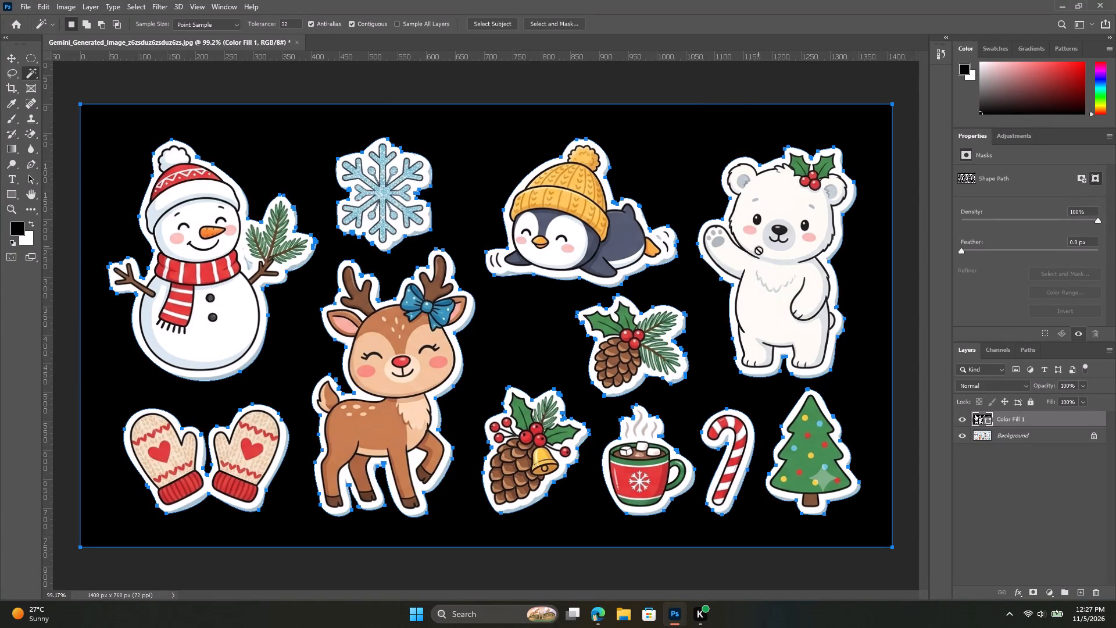
Examine the edges of the black fill around the stickers up close.
click(1039, 482)
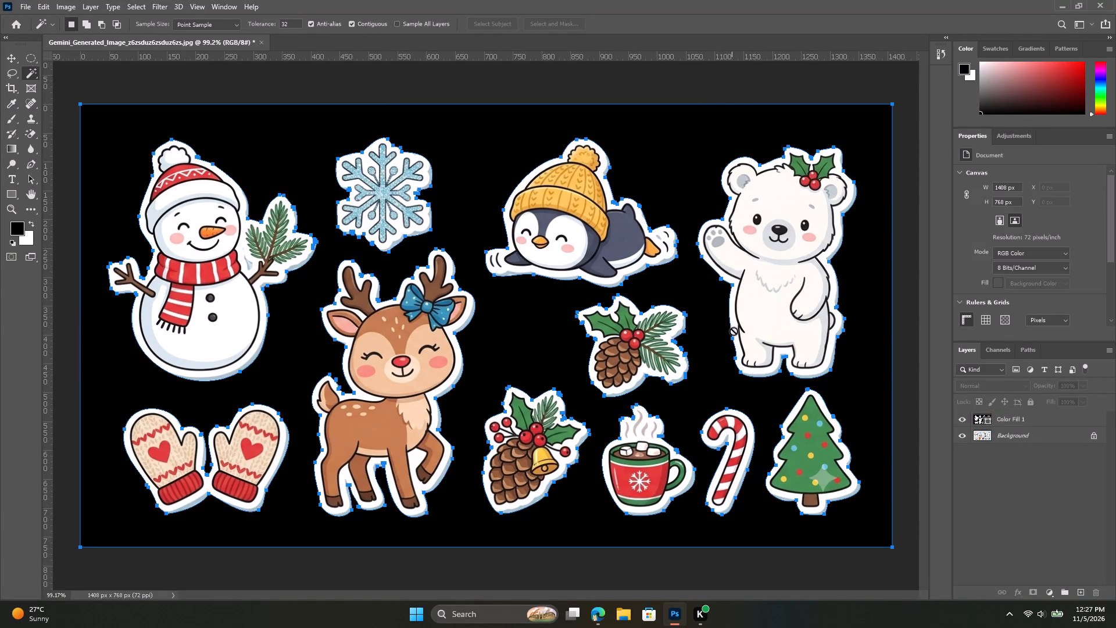
alt+scroll(736, 327, up, 19)
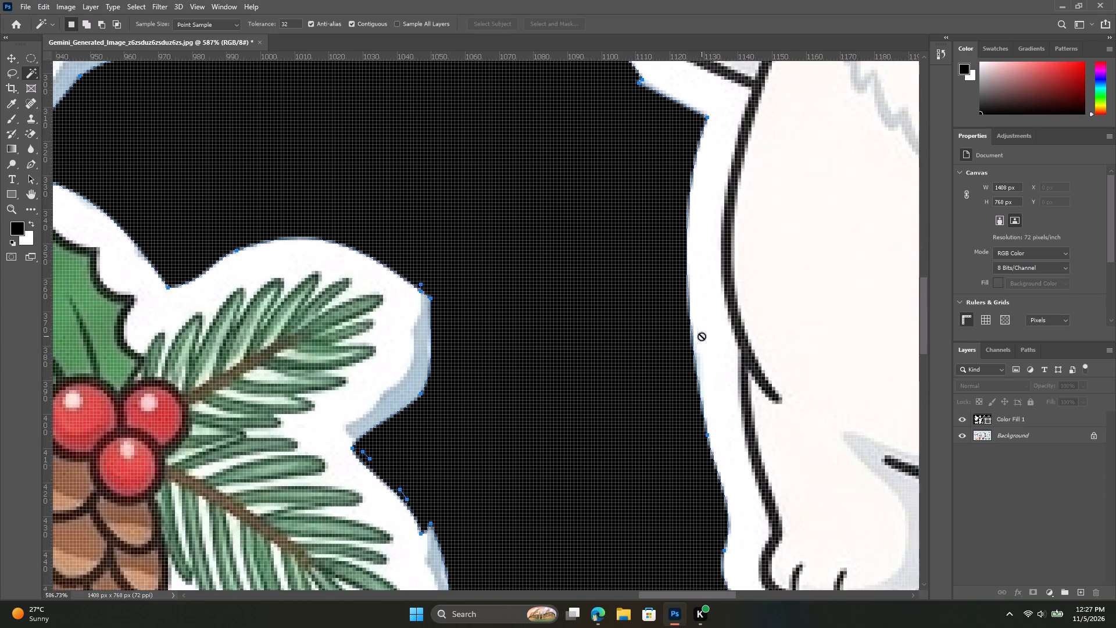
alt+scroll(702, 336, up, 6)
alt+scroll(703, 335, down, 20)
alt+scroll(703, 335, down, 7)
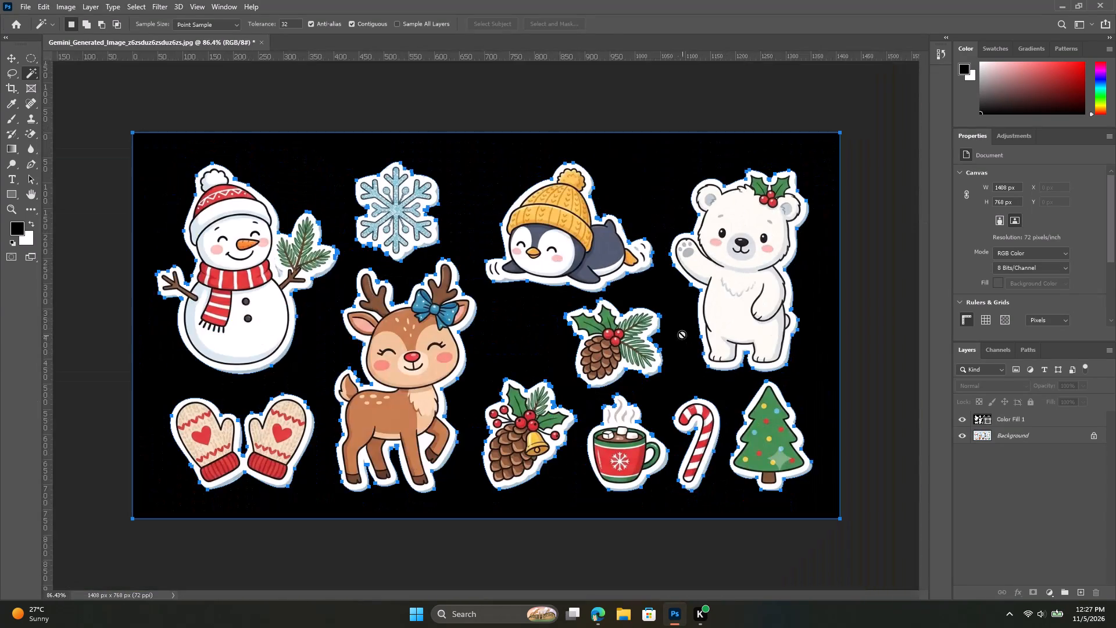
alt+scroll(508, 298, up, 13)
alt+scroll(564, 234, up, 6)
alt+scroll(560, 249, down, 14)
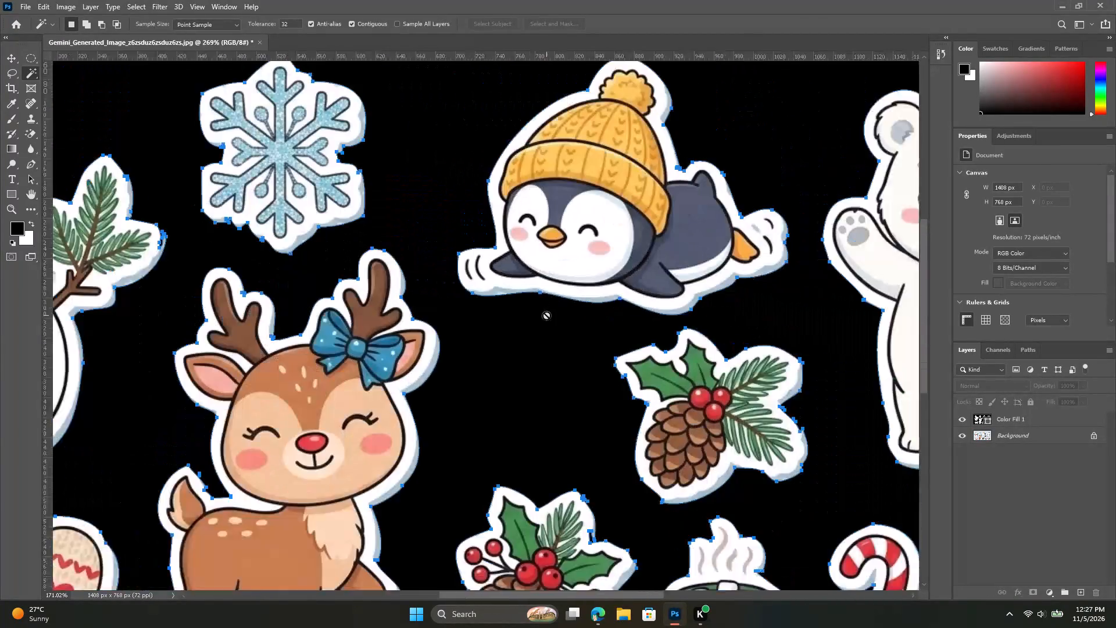
alt+scroll(538, 337, down, 5)
Rasterize the Color Fill 1 layer.
click(1018, 509)
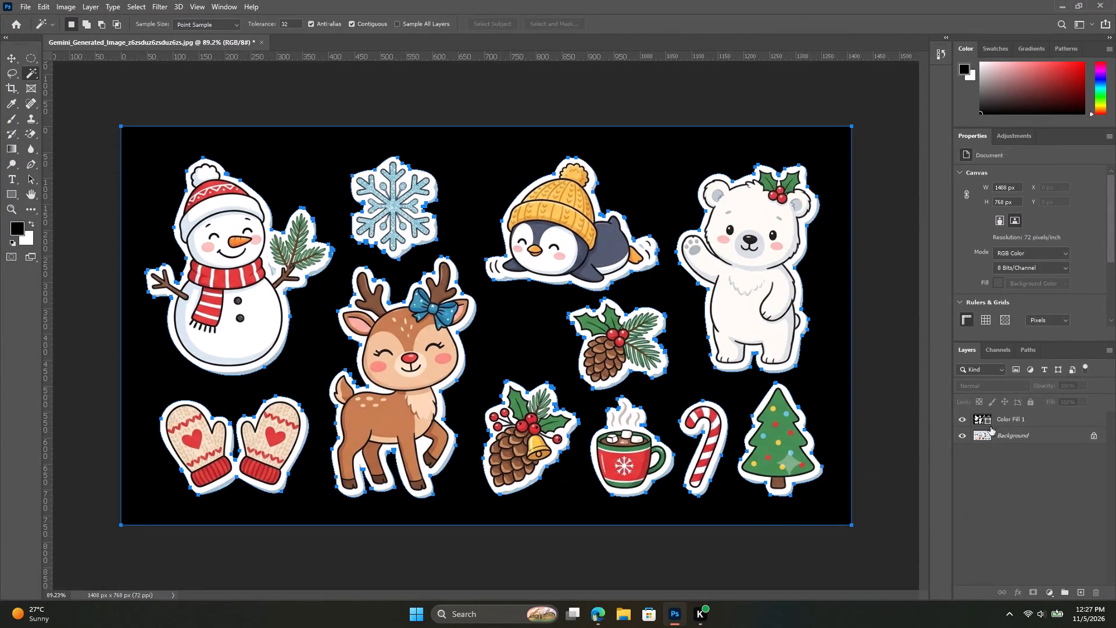
click(1001, 419)
right_click(1008, 422)
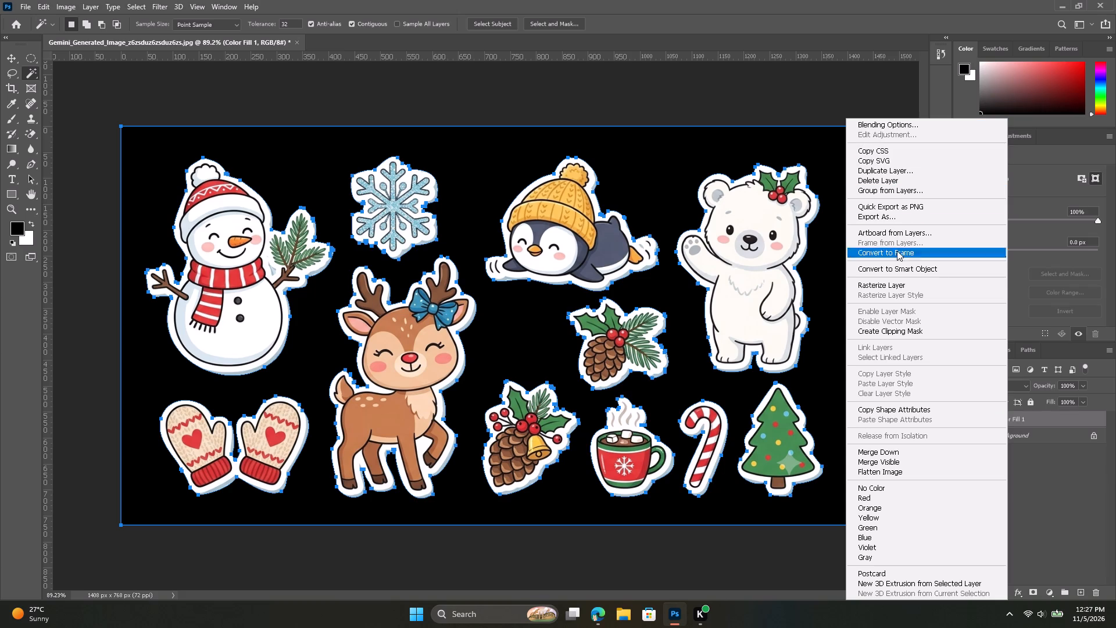
click(899, 286)
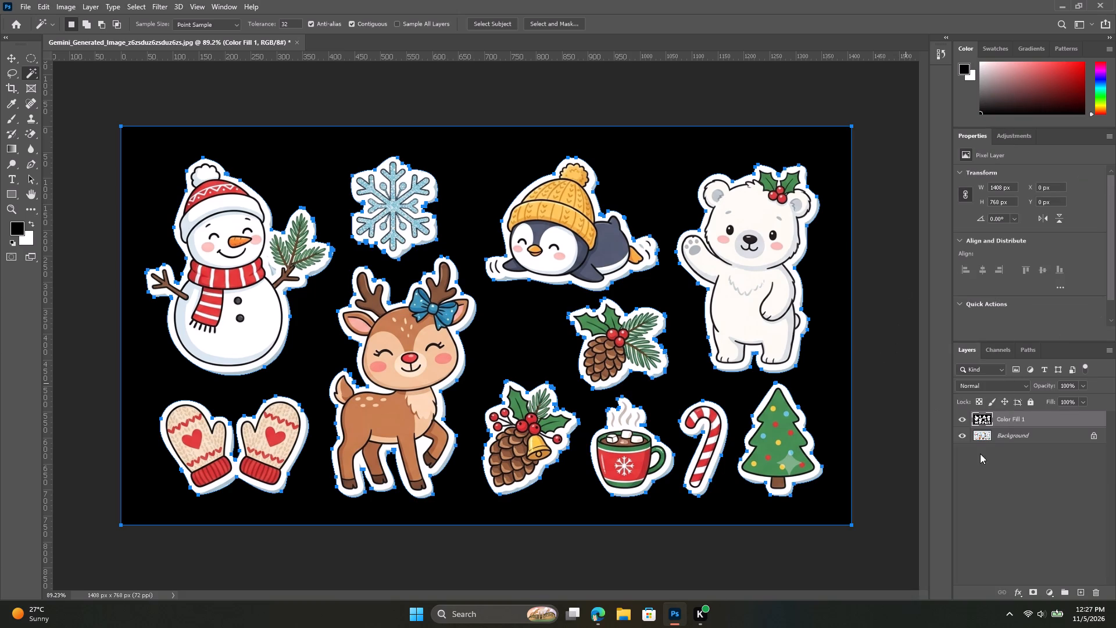
Select the black area between the pinecone sticker and the polar bear on Color Fill 1 with the Magic Wand.
alt+scroll(749, 320, up, 15)
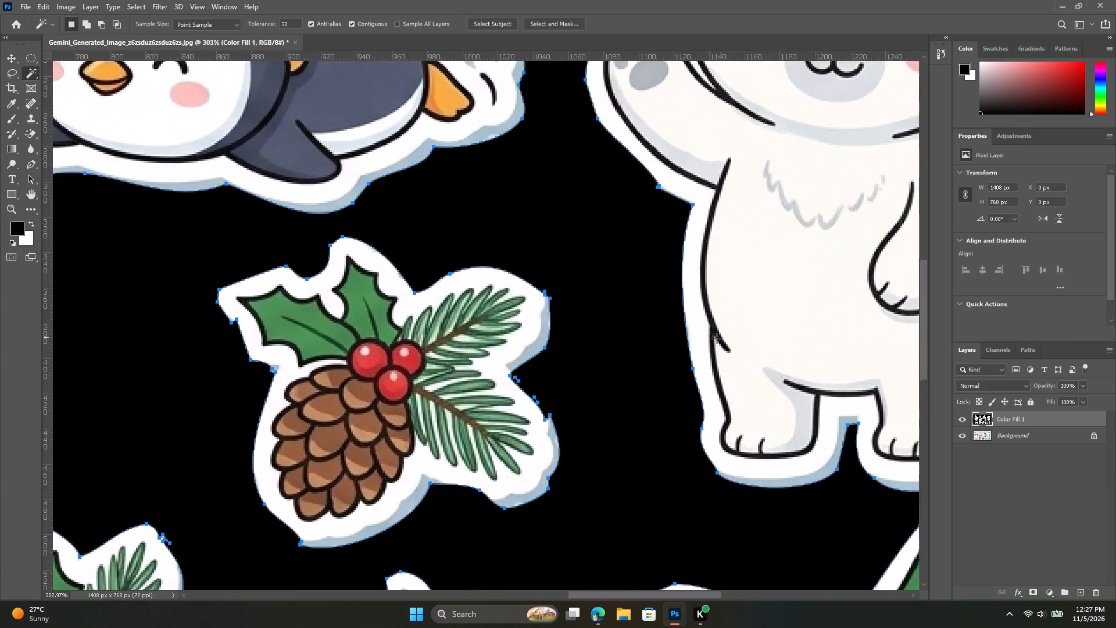
alt+scroll(717, 338, up, 10)
click(570, 294)
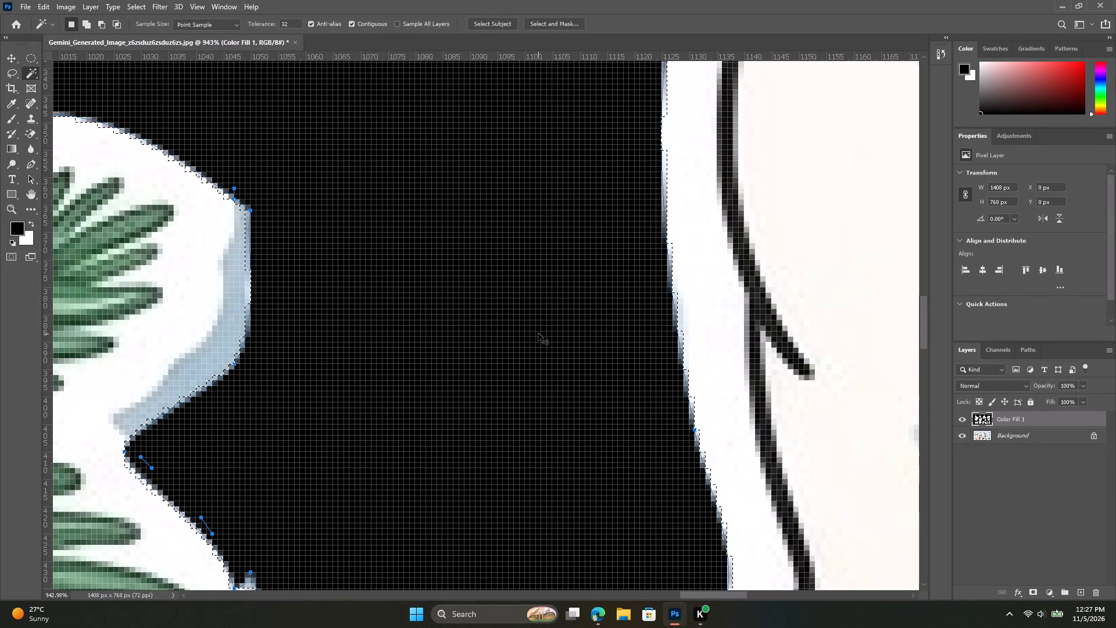
Deselect the black area between the pinecone sticker and the polar bear.
alt+scroll(538, 333, down, 18)
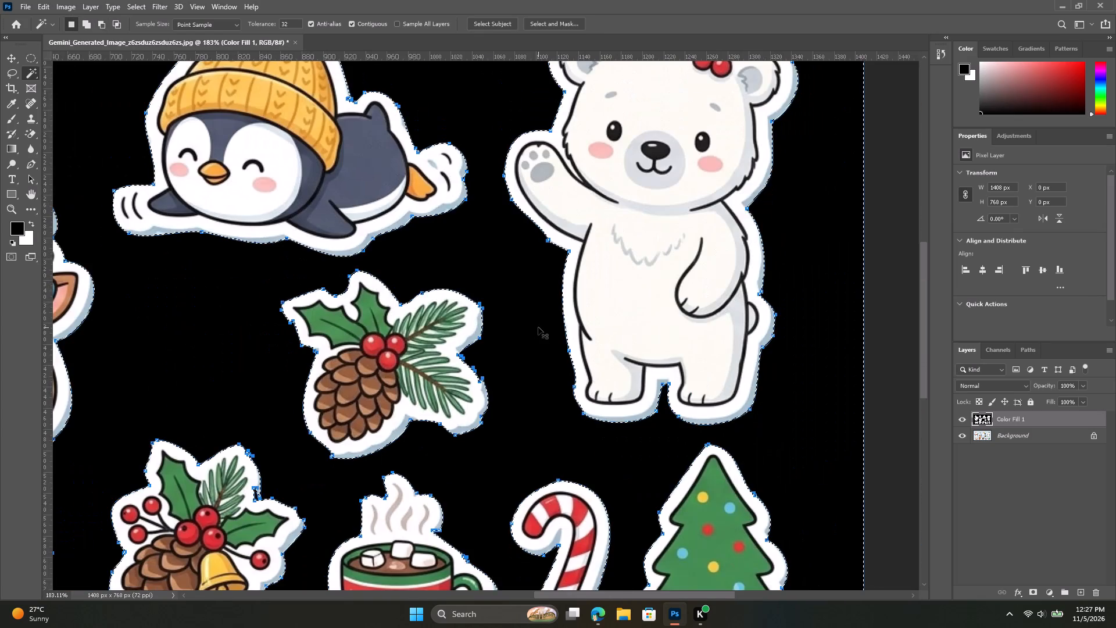
key(ctrl+d)
Erase the backdrop between the penguin and the polar bear on the Background layer with the Magic Eraser.
alt+scroll(543, 326, up, 6)
alt+scroll(593, 351, down, 9)
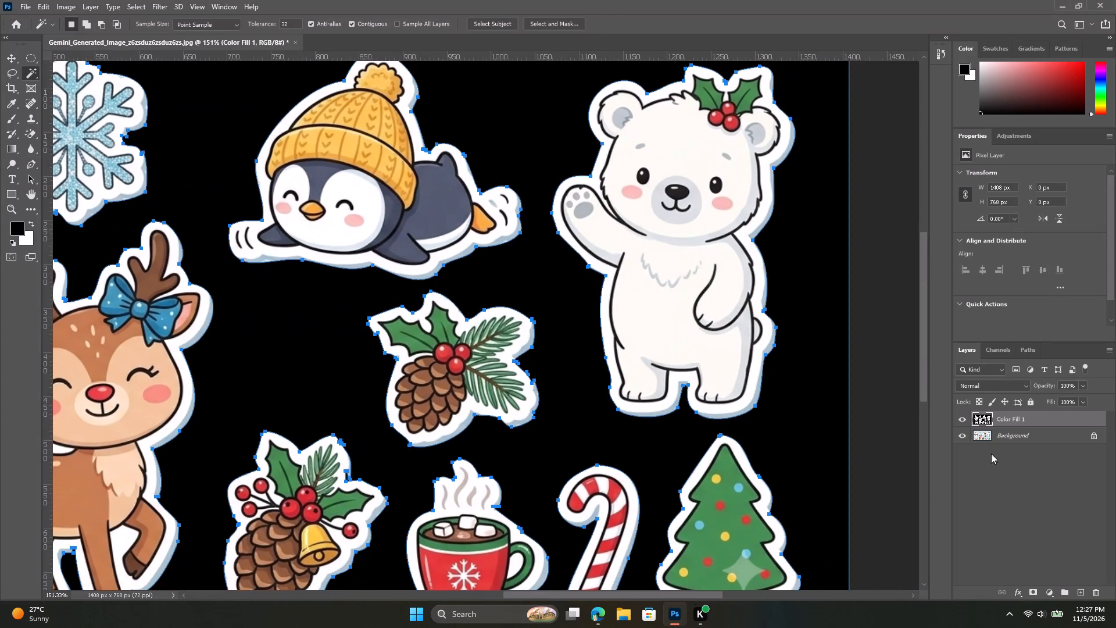
click(985, 436)
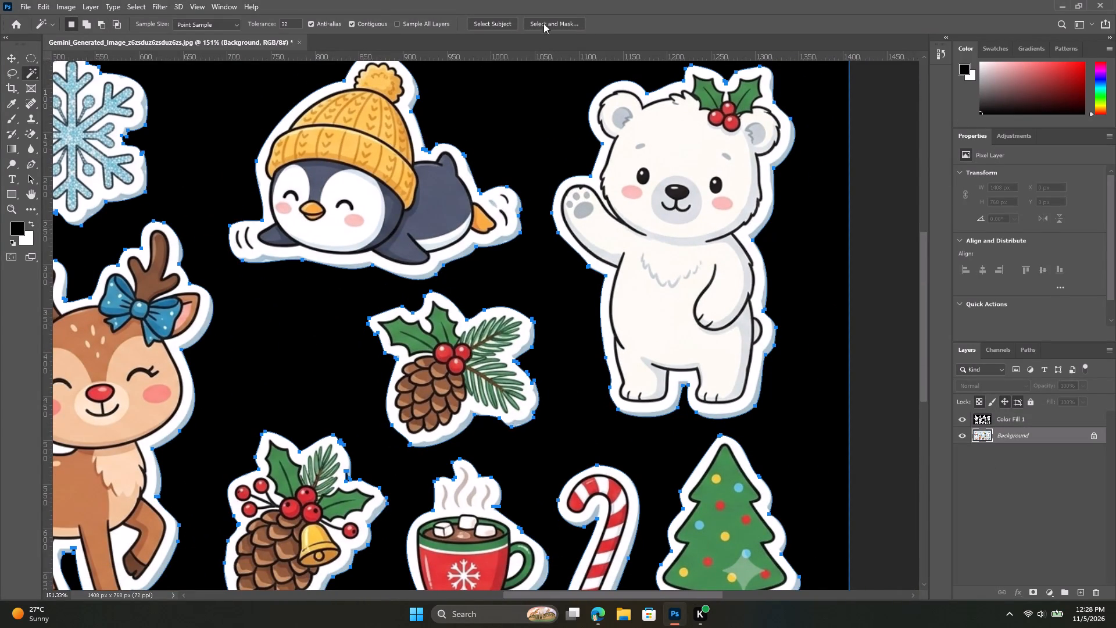
key(e)
click(542, 273)
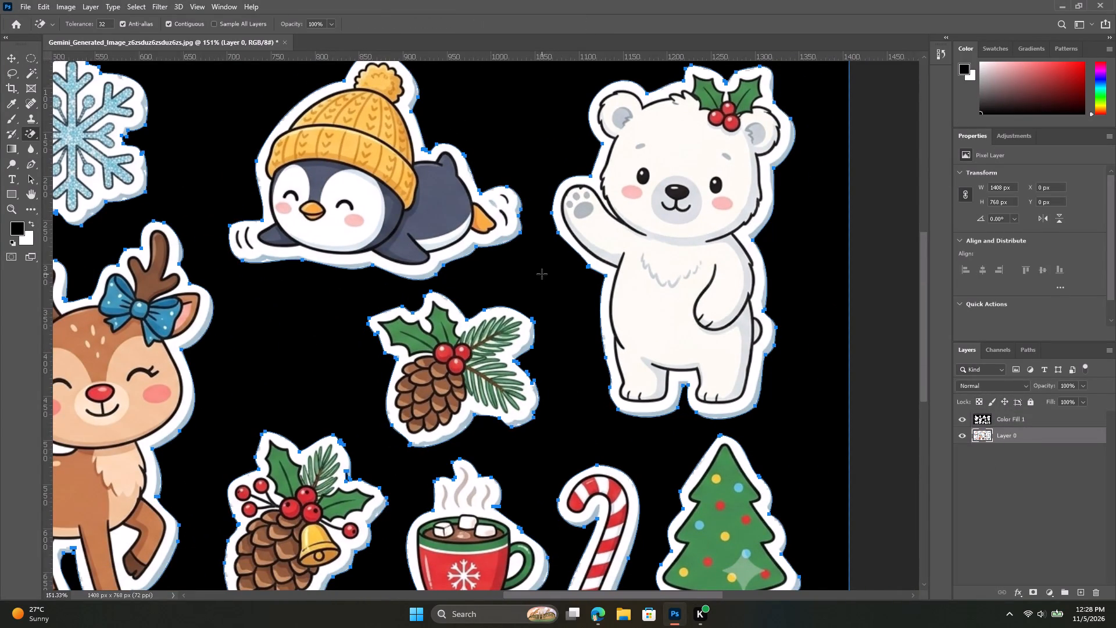
Erase the black fill around the stickers on the Color Fill 1 layer with the Magic Eraser.
click(1013, 420)
click(493, 277)
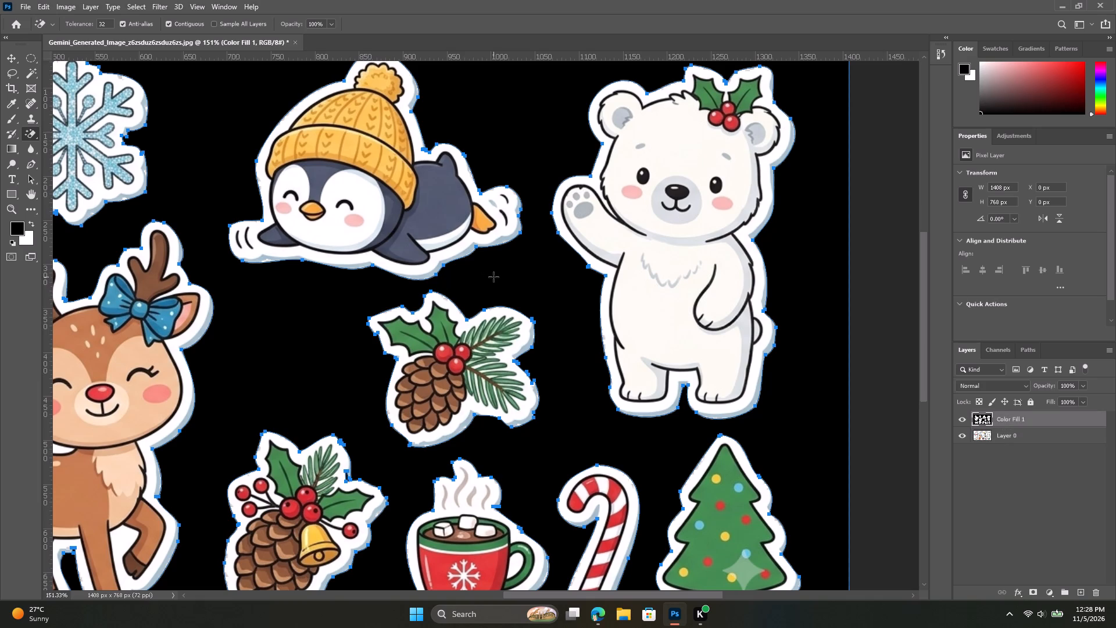
Examine the cut-out edges around the reindeer up close and the transparent sticker sheet as a whole.
scroll(496, 285, down, 6)
alt+scroll(394, 299, up, 14)
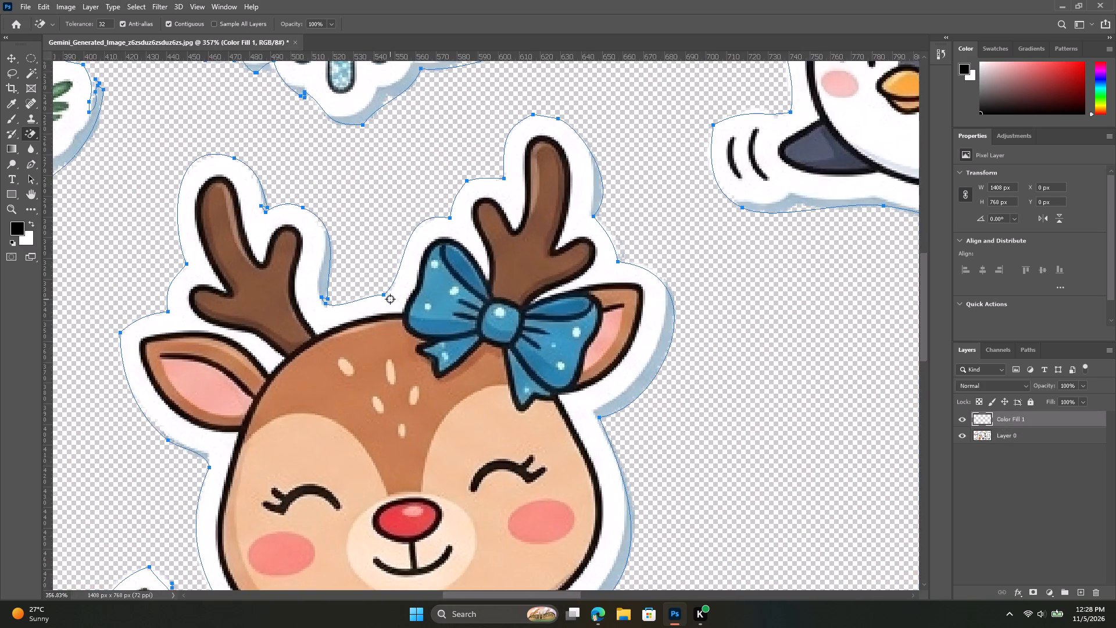
alt+scroll(390, 299, up, 13)
alt+scroll(311, 289, down, 20)
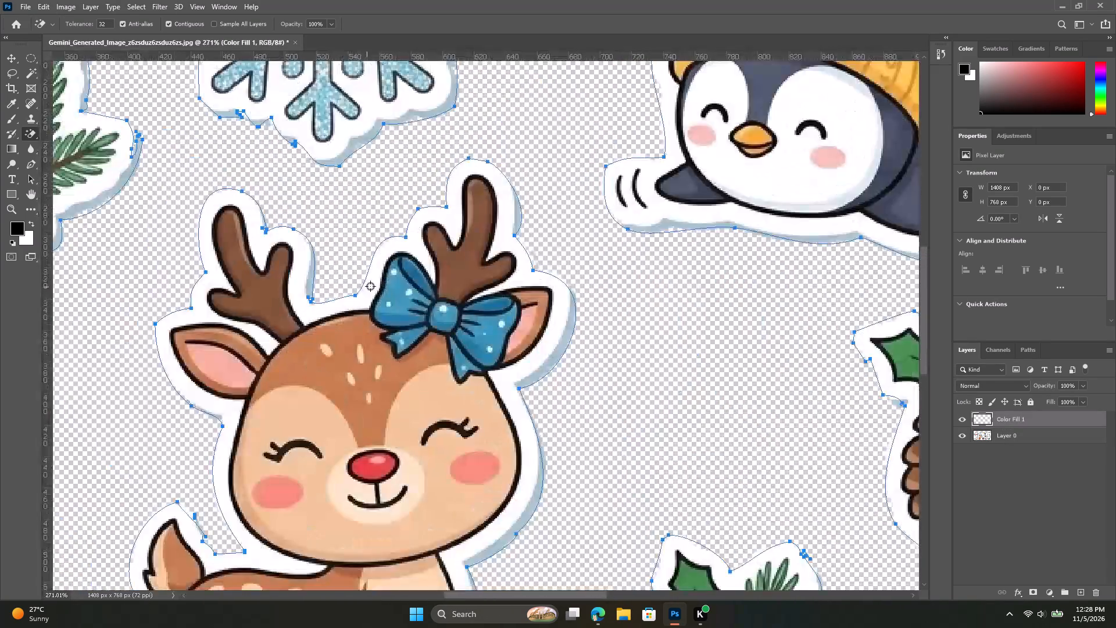
alt+scroll(370, 286, down, 3)
alt+scroll(381, 296, up, 1)
alt+scroll(442, 304, down, 12)
click(831, 366)
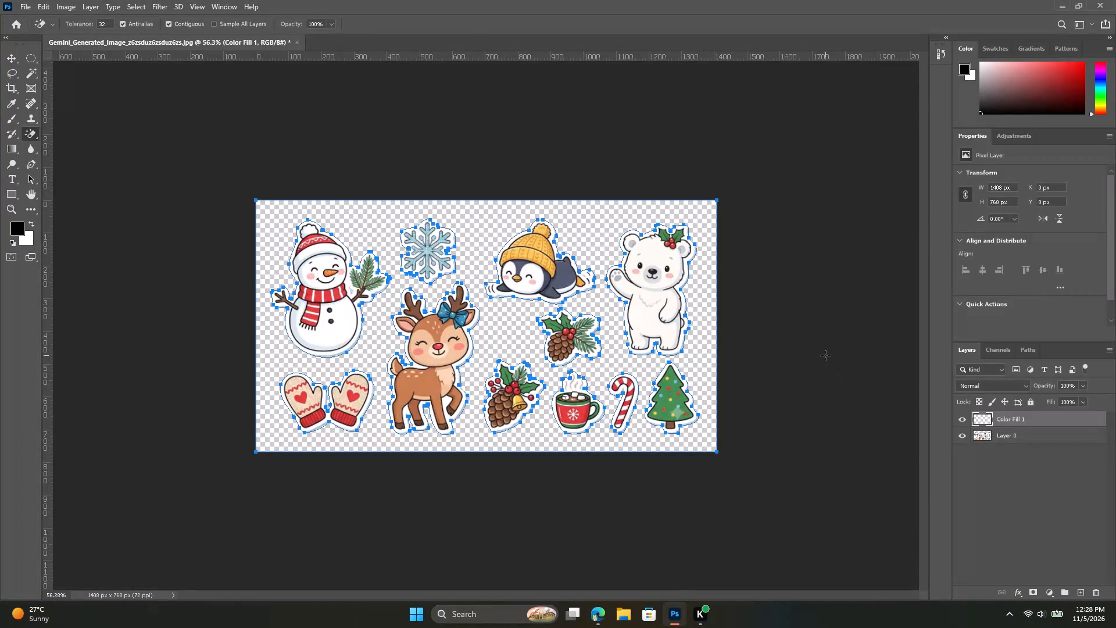
Quick-export the transparent sticker sheet as a PNG named 2 into the VICTOR folder in Downloads.
key(v)
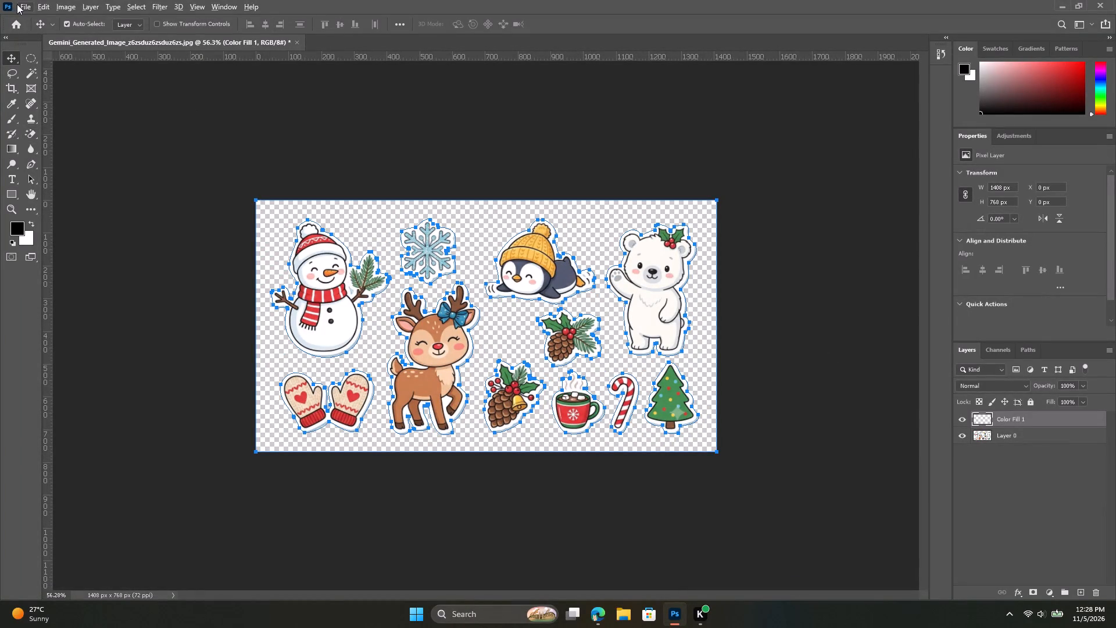
click(24, 3)
click(76, 174)
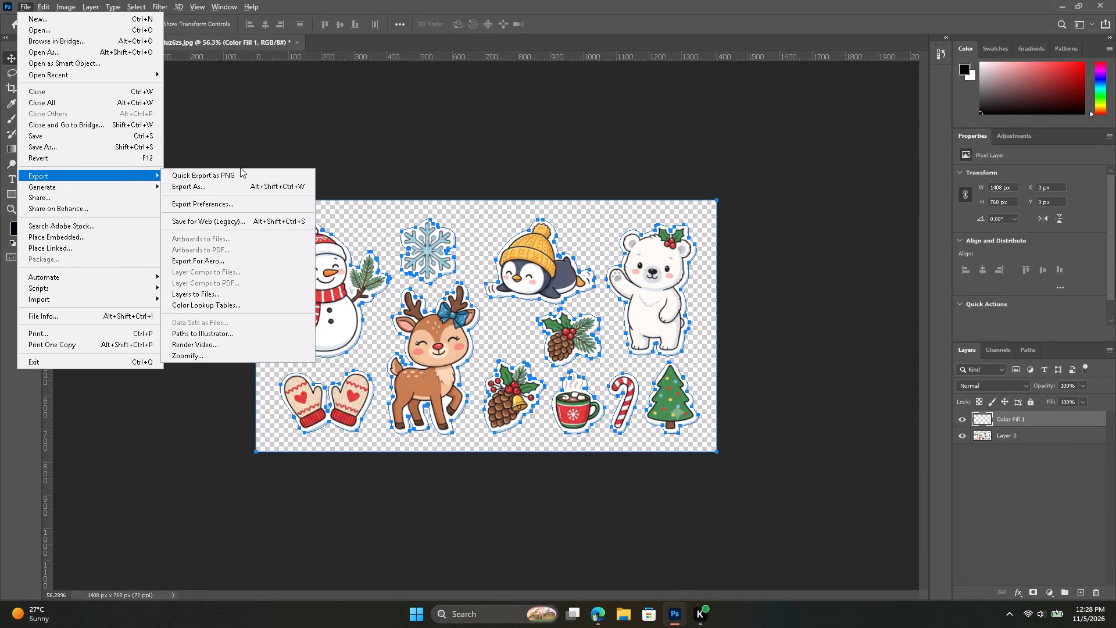
click(237, 172)
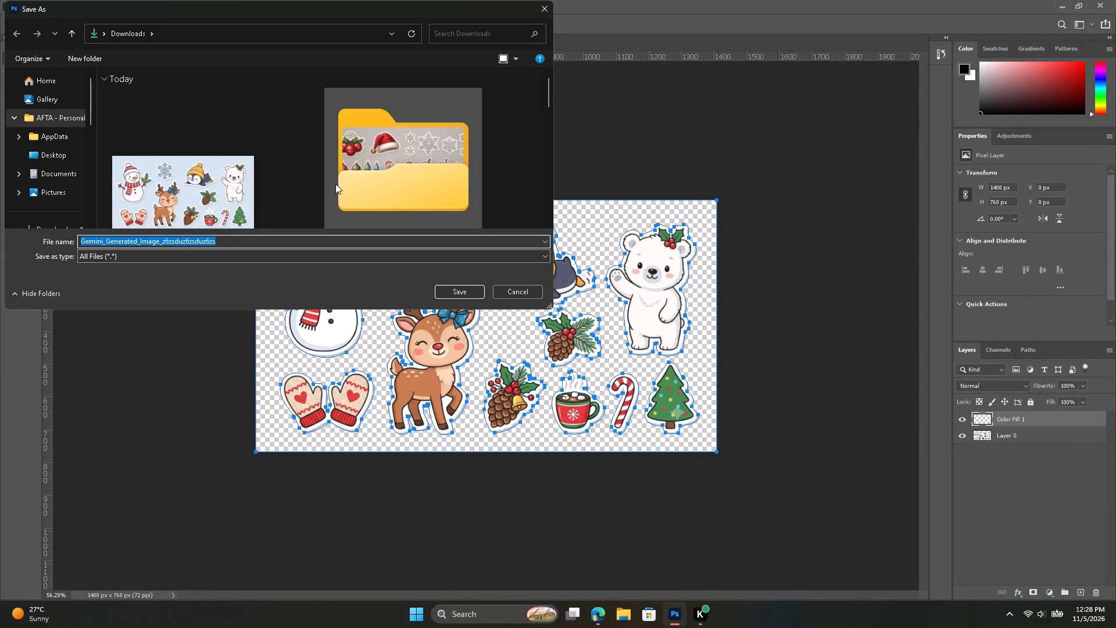
scroll(362, 172, down, 3)
scroll(366, 144, up, 1)
scroll(366, 144, down, 2)
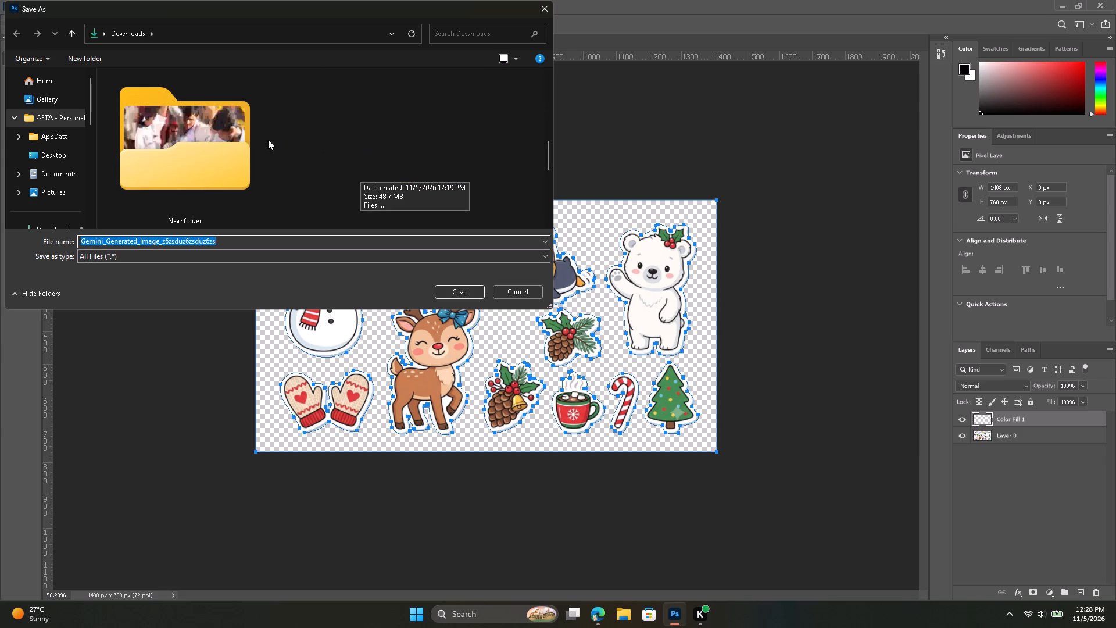
scroll(221, 148, up, 2)
double_click(187, 145)
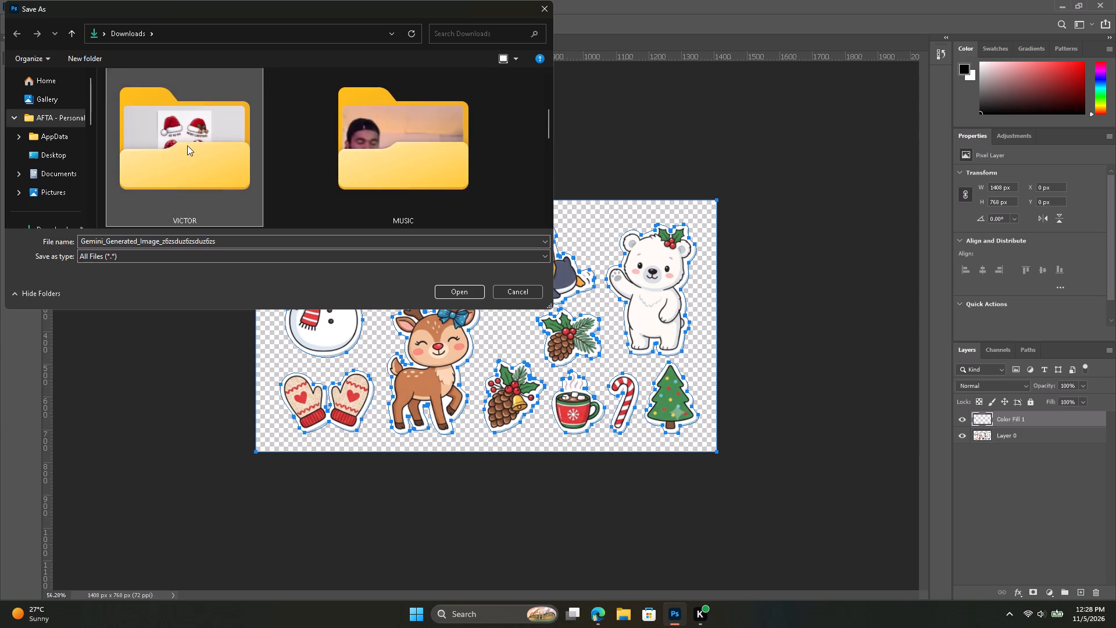
drag(228, 241, 23, 225)
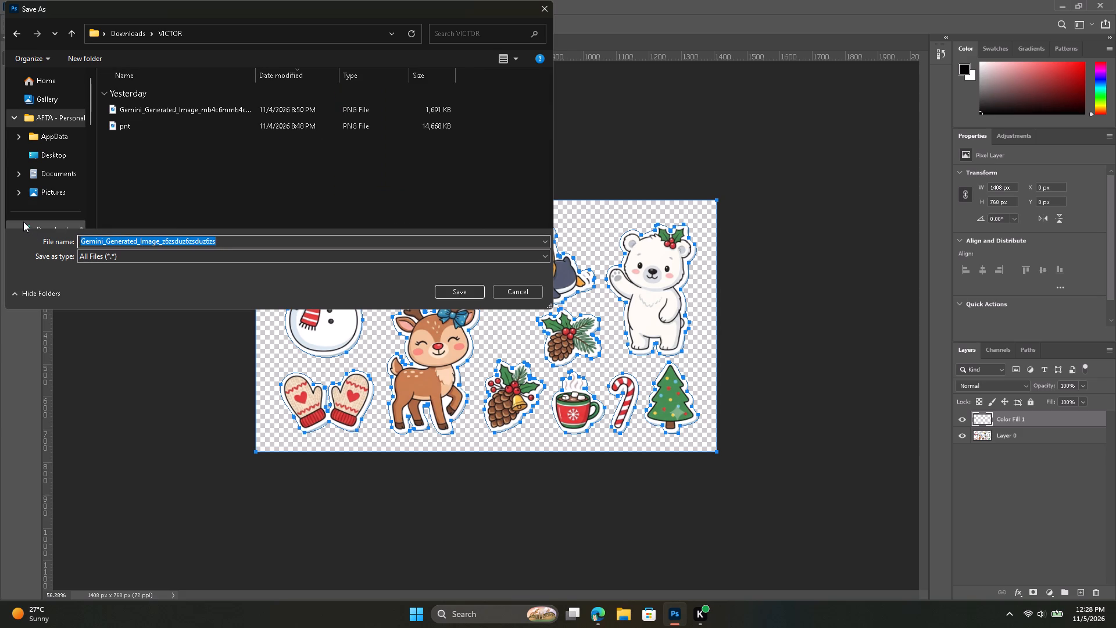
key(2)
click(457, 291)
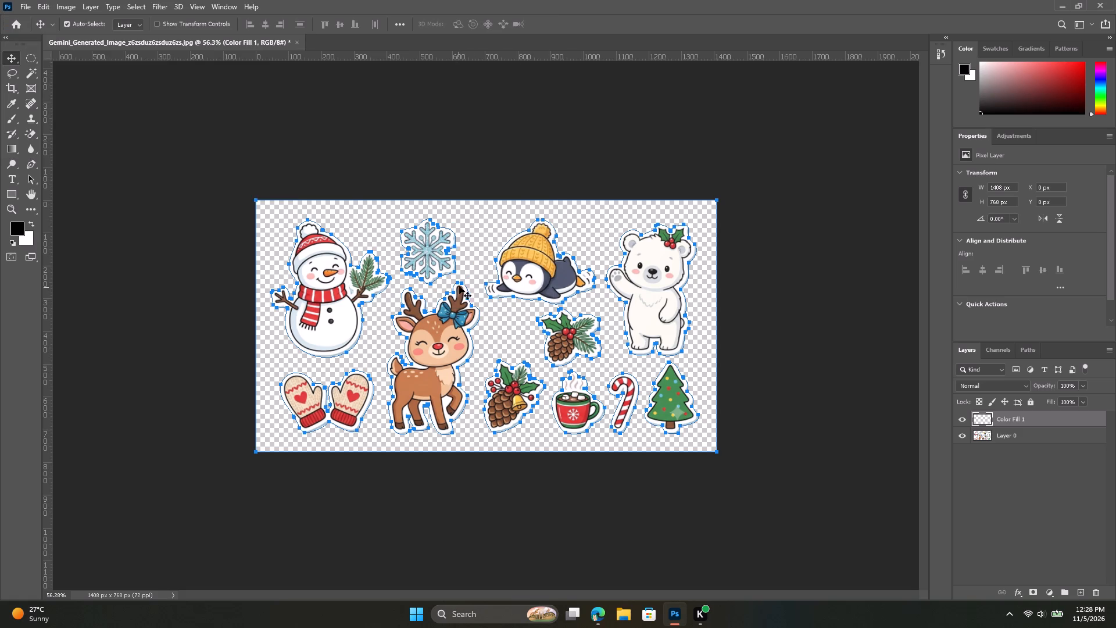
Close the sticker sheet document without saving its changes.
click(298, 42)
click(560, 218)
click(559, 230)
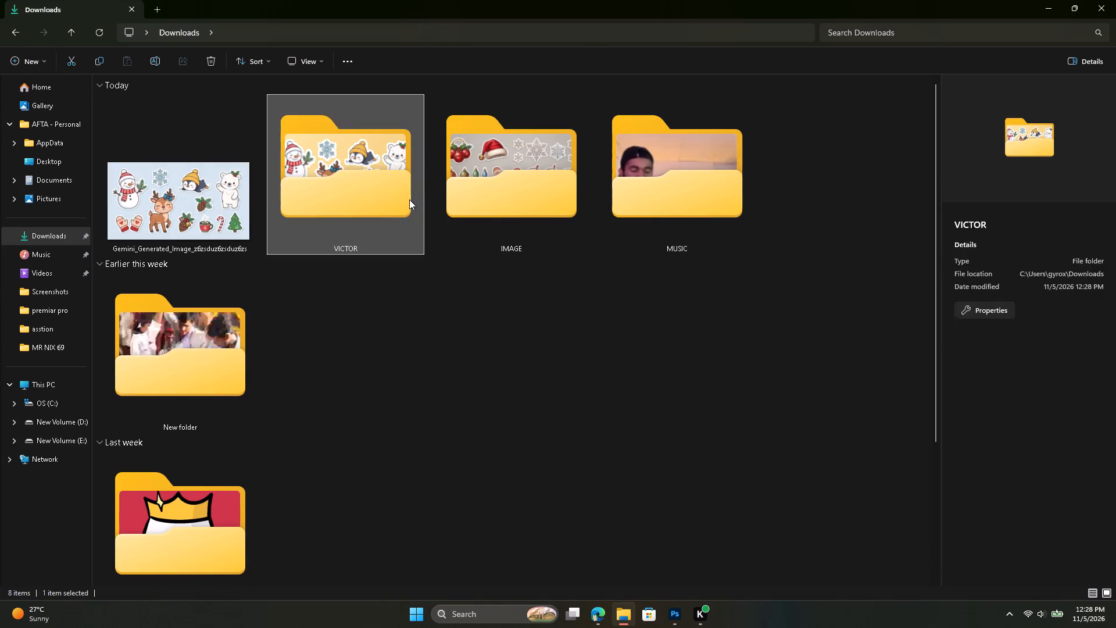
click(131, 110)
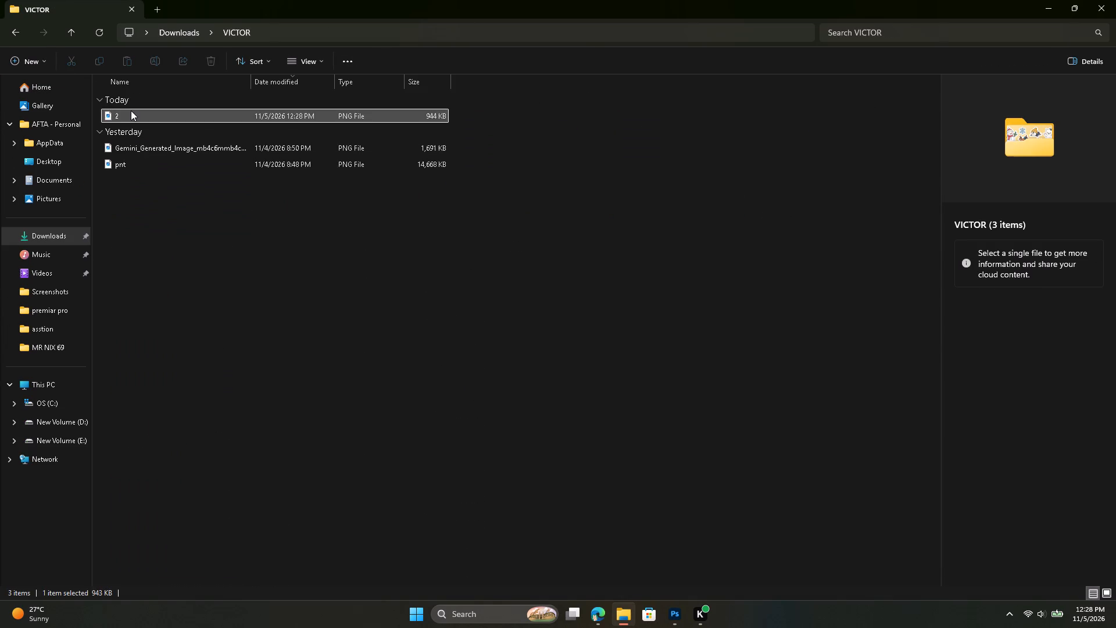
click(131, 110)
Examine the cut edges around the reindeer in 2.png up close and close the image viewer.
alt+scroll(457, 311, up, 8)
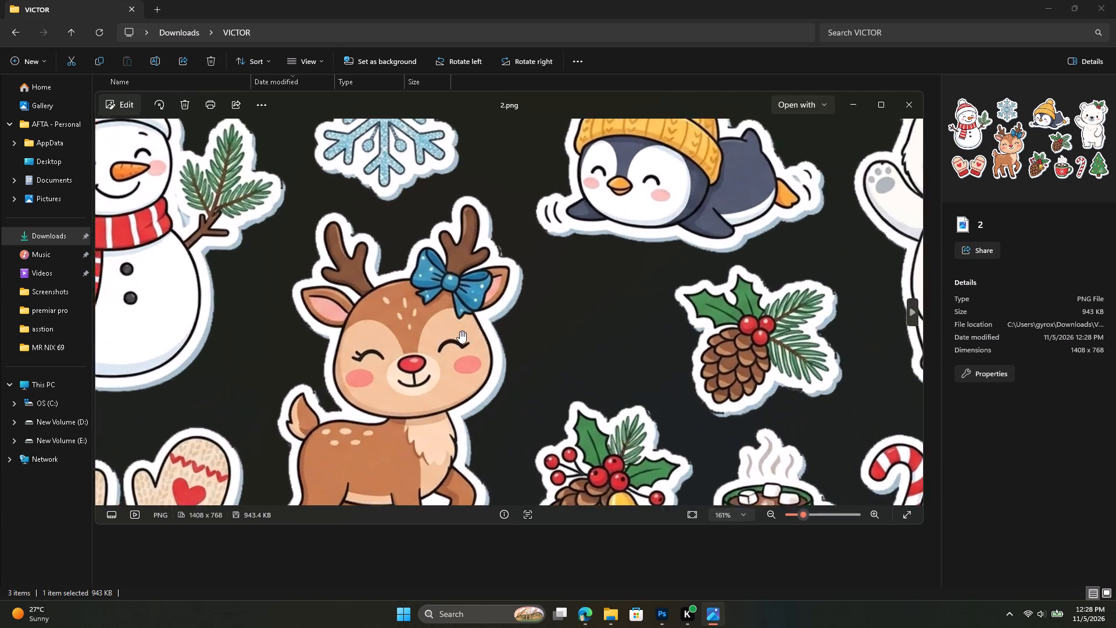
alt+scroll(460, 331, up, 11)
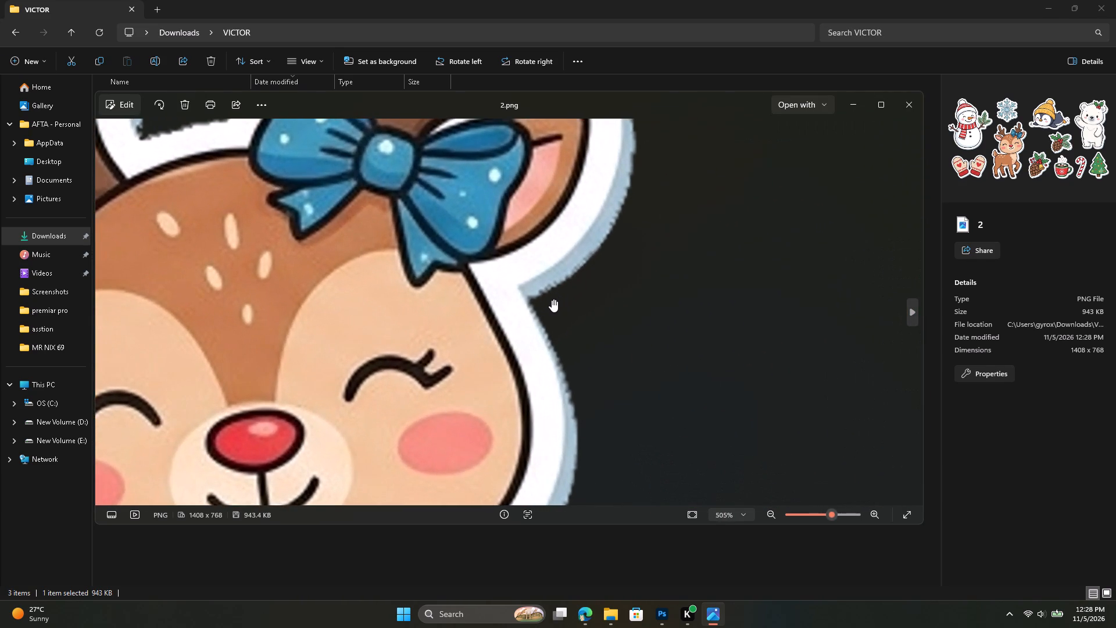
alt+scroll(549, 302, up, 6)
alt+scroll(548, 302, down, 20)
alt+scroll(548, 302, down, 4)
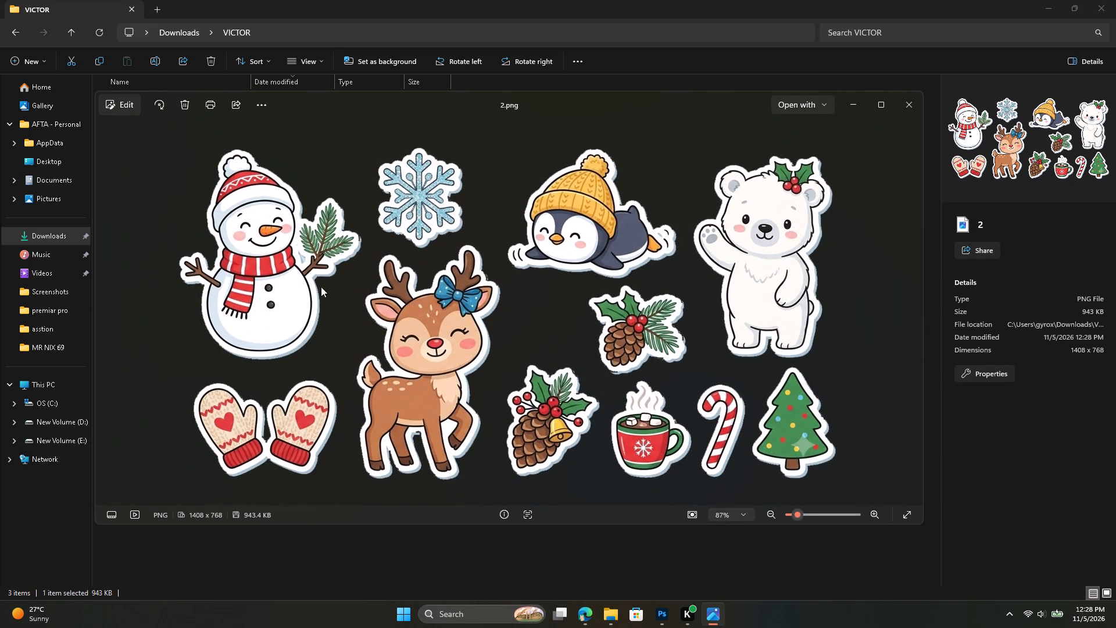
alt+scroll(347, 309, up, 6)
alt+scroll(423, 335, up, 5)
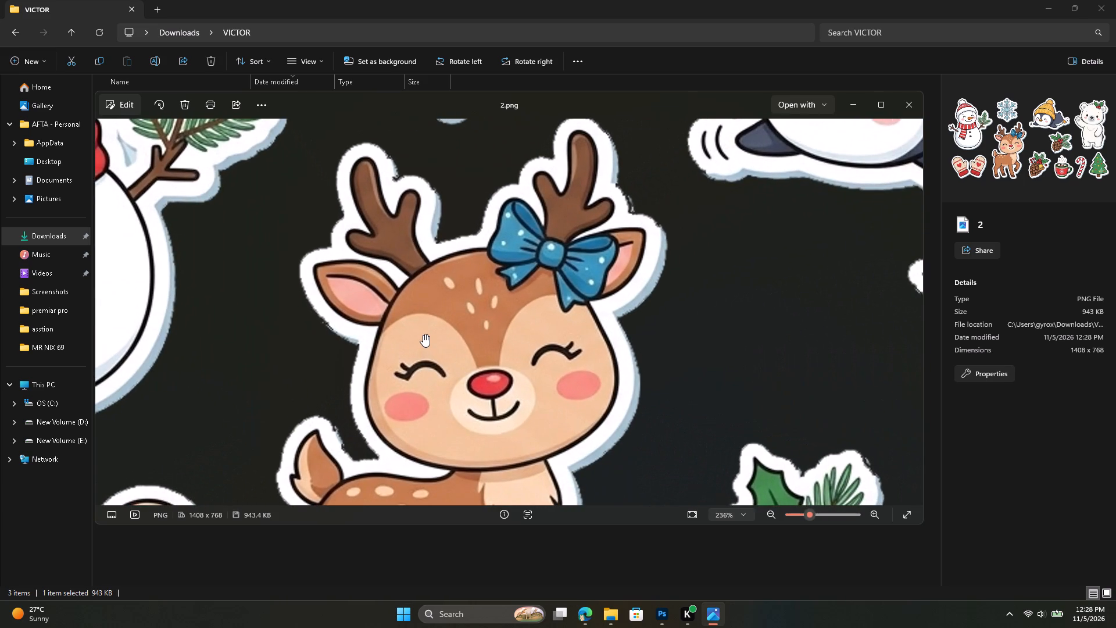
alt+scroll(423, 333, up, 6)
alt+scroll(313, 374, up, 12)
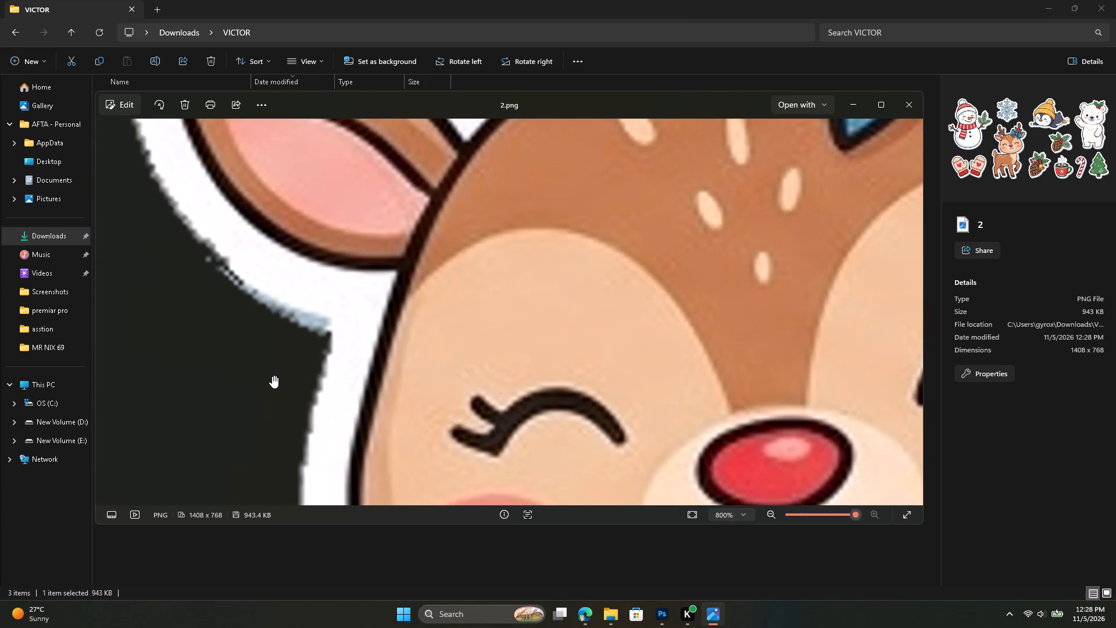
alt+scroll(437, 398, down, 20)
alt+scroll(437, 398, down, 2)
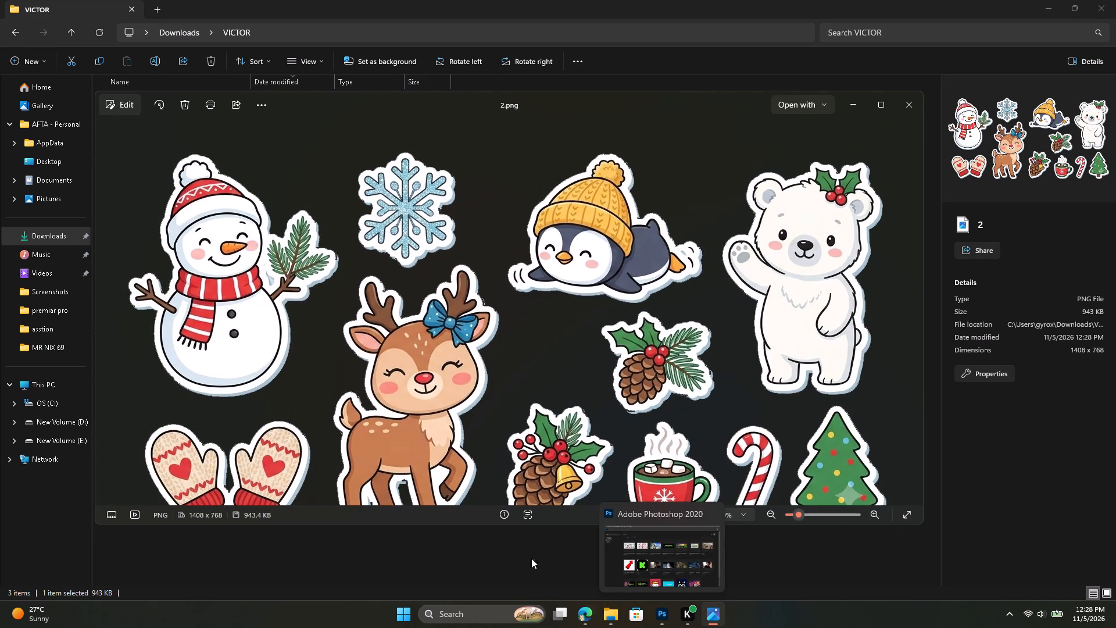
click(911, 110)
Open pnt.png from the VICTOR folder and examine the sticker edges around the Santa with the gift sack.
click(168, 142)
double_click(146, 167)
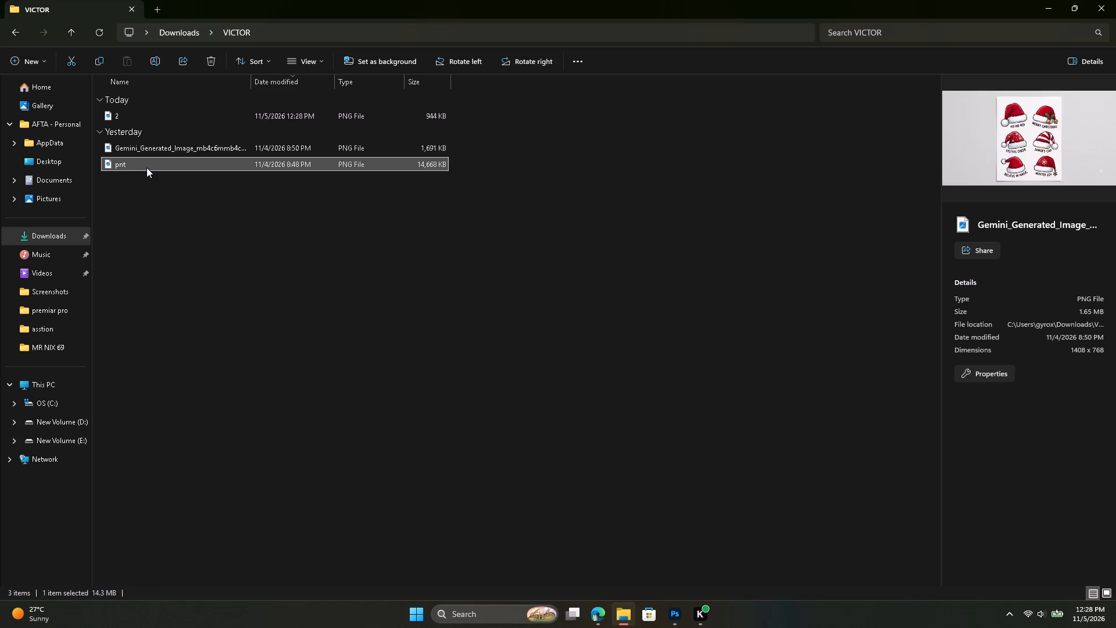
scroll(471, 317, up, 6)
scroll(524, 313, up, 16)
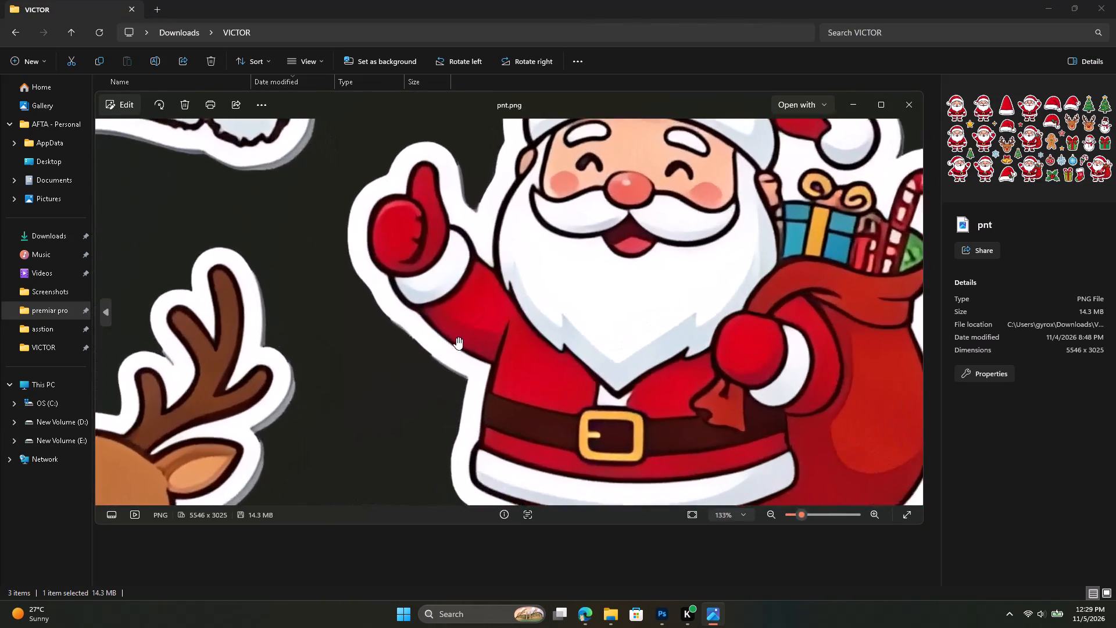
scroll(456, 337, up, 4)
scroll(409, 338, up, 6)
scroll(399, 342, down, 16)
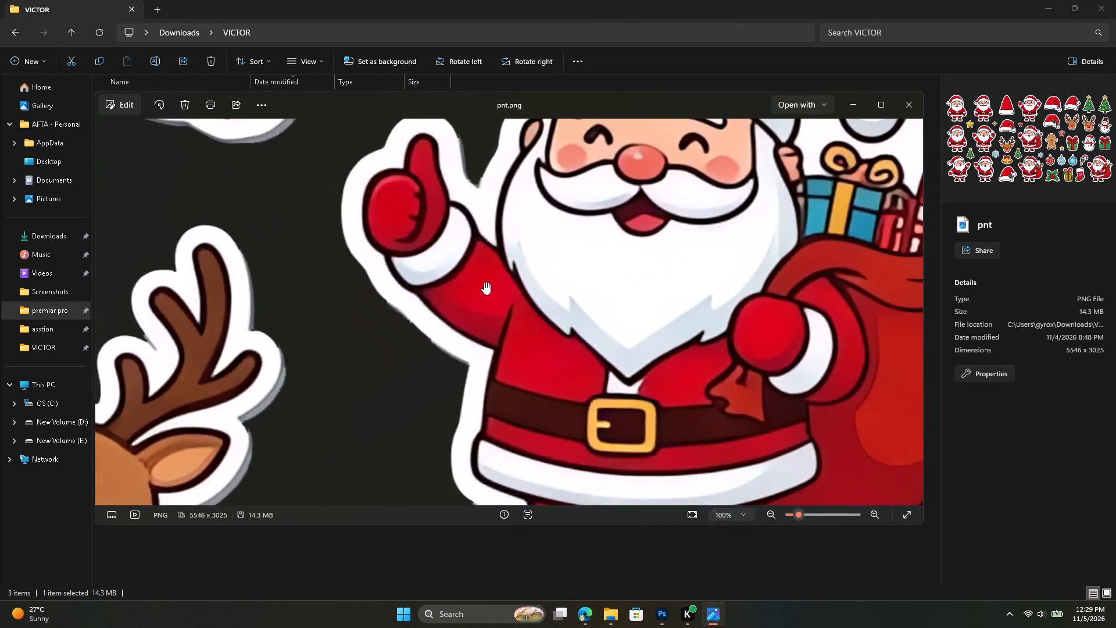
scroll(484, 282, down, 16)
scroll(484, 284, up, 5)
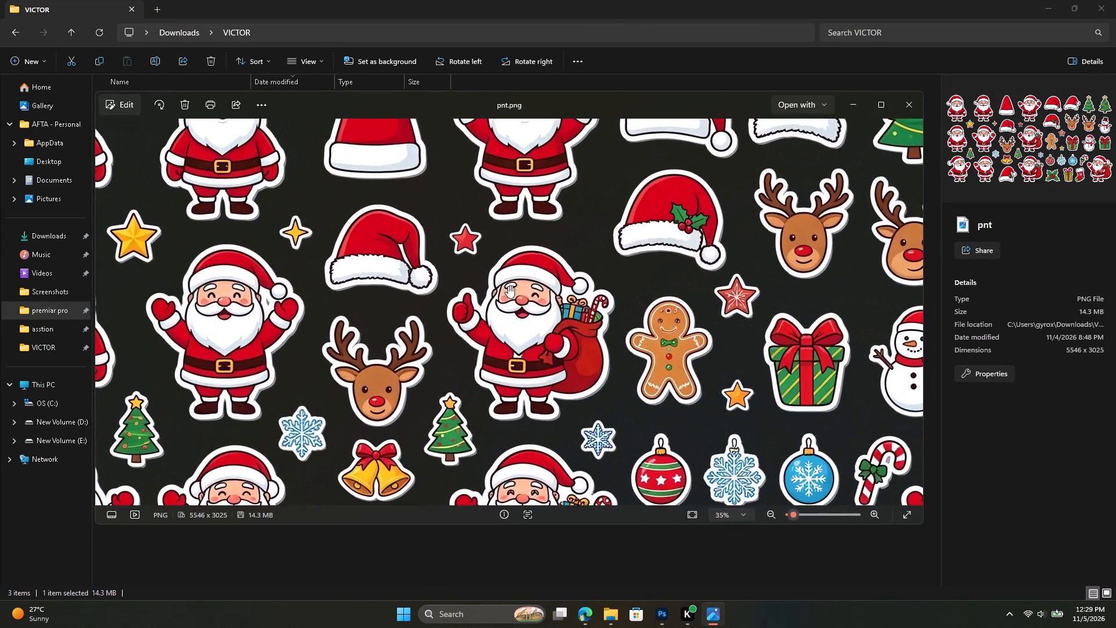
scroll(508, 286, up, 5)
scroll(556, 313, up, 3)
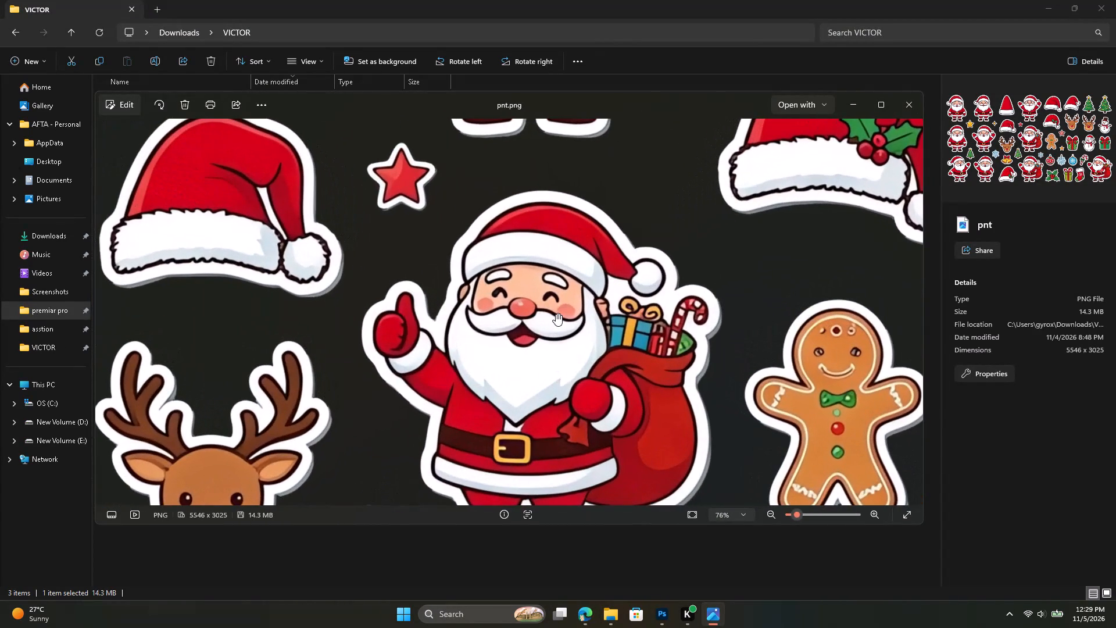
scroll(556, 313, up, 1)
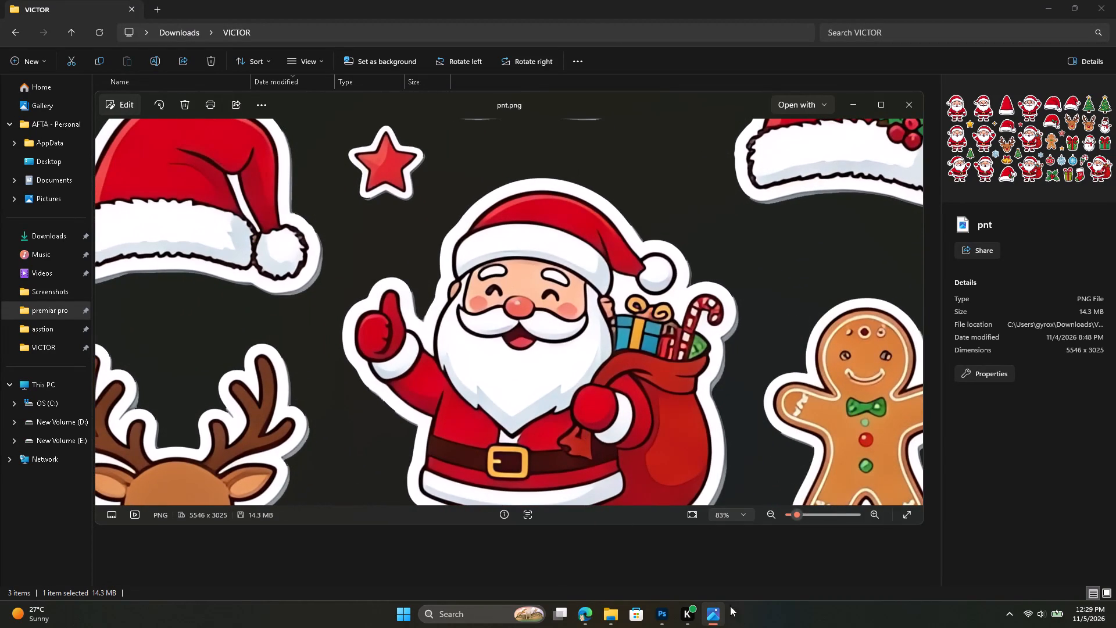
Reopen 2.png from the VICTOR folder and examine the cut edges around the reindeer's head and antlers up close.
click(667, 620)
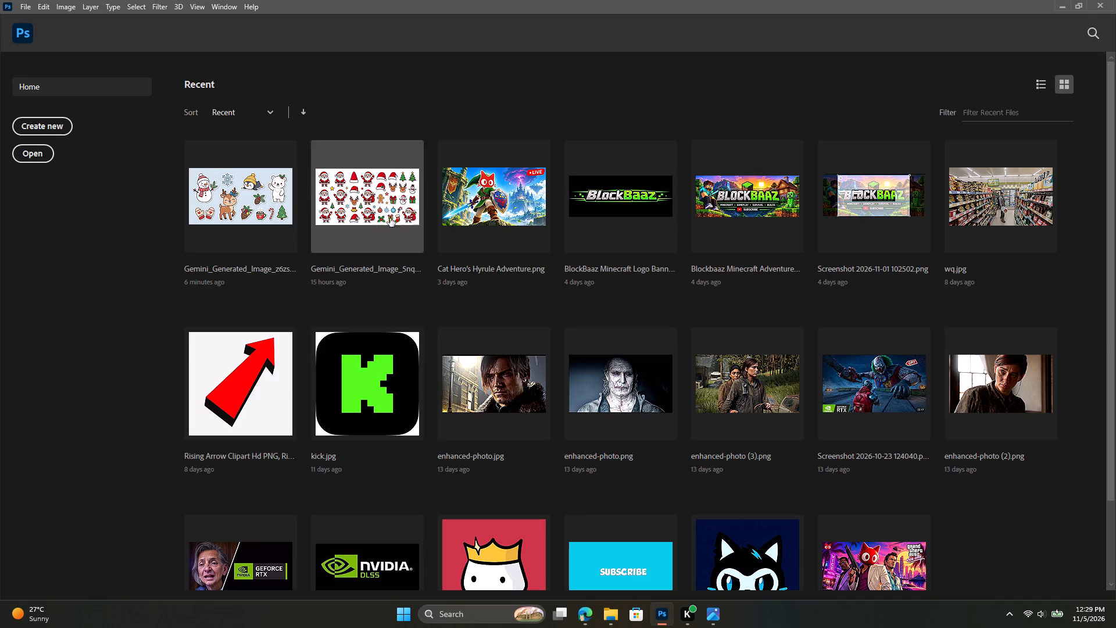
click(613, 618)
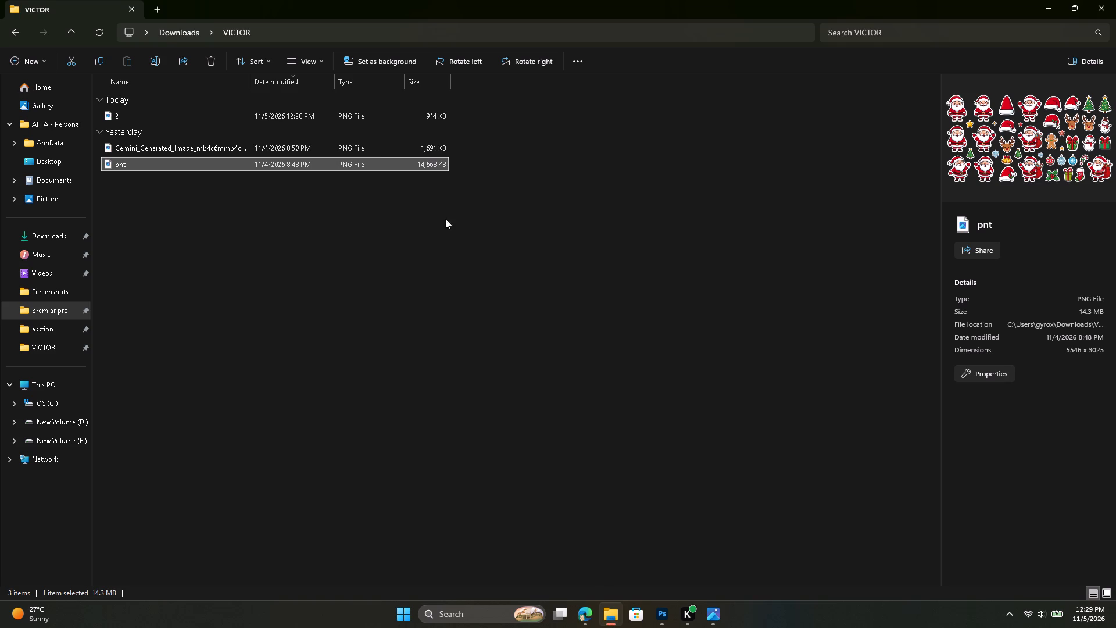
double_click(219, 116)
scroll(543, 338, up, 2)
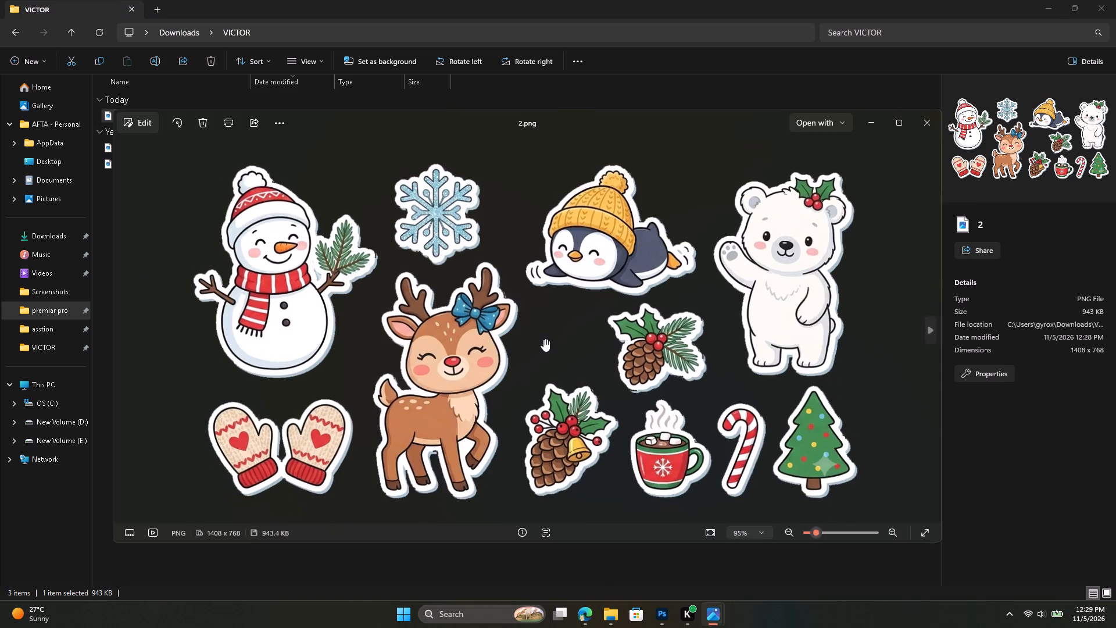
scroll(543, 339, up, 5)
scroll(403, 373, up, 9)
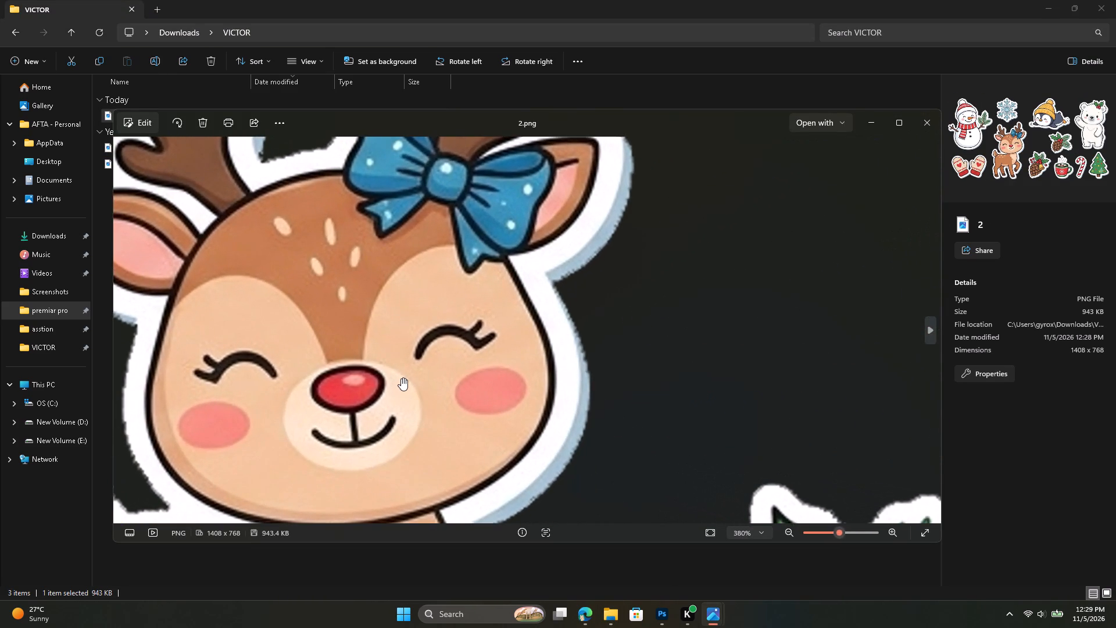
scroll(401, 378, up, 1)
scroll(401, 378, down, 4)
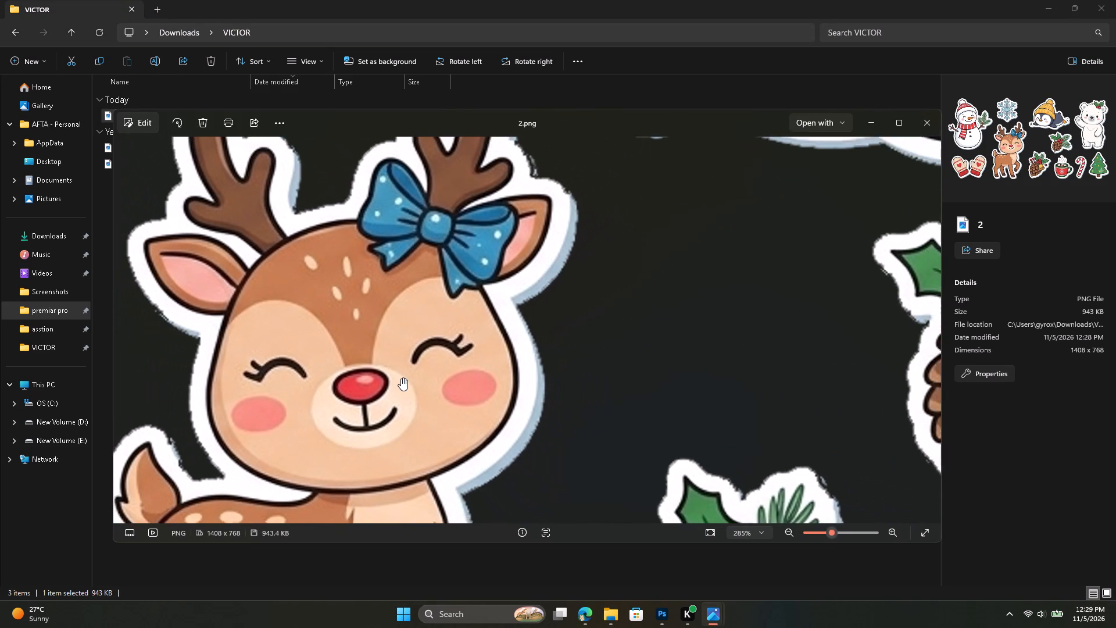
scroll(401, 378, down, 4)
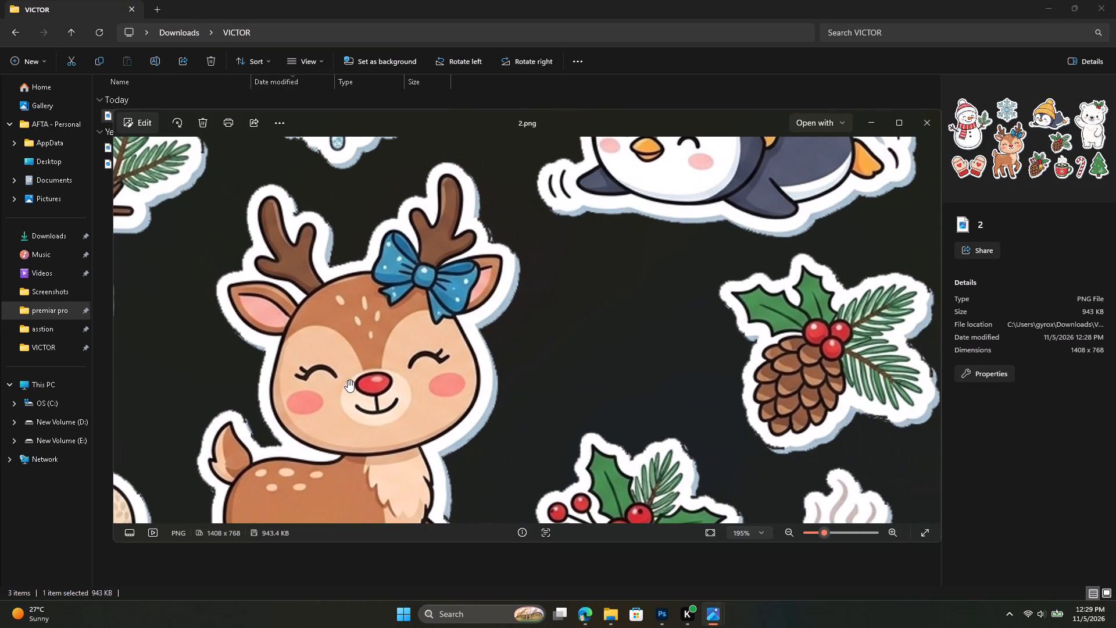
scroll(348, 380, down, 6)
Inspect the sticker outlines across the whole 2.png sheet and again around the reindeer, and close the image viewer.
drag(293, 355, 726, 441)
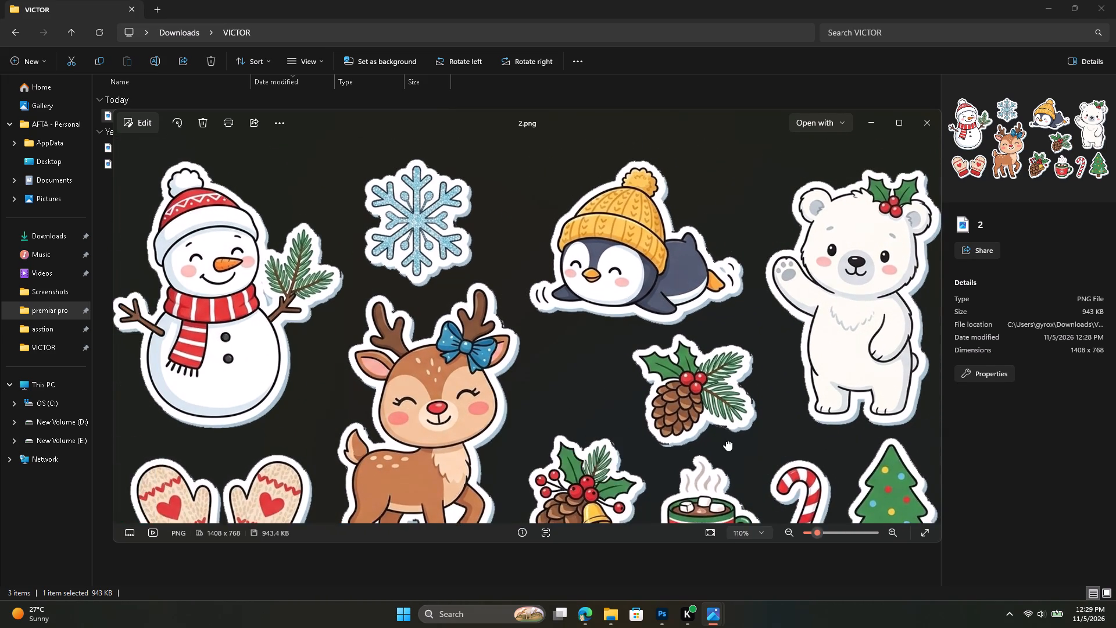
drag(726, 441, 727, 438)
scroll(682, 393, down, 3)
scroll(643, 394, up, 4)
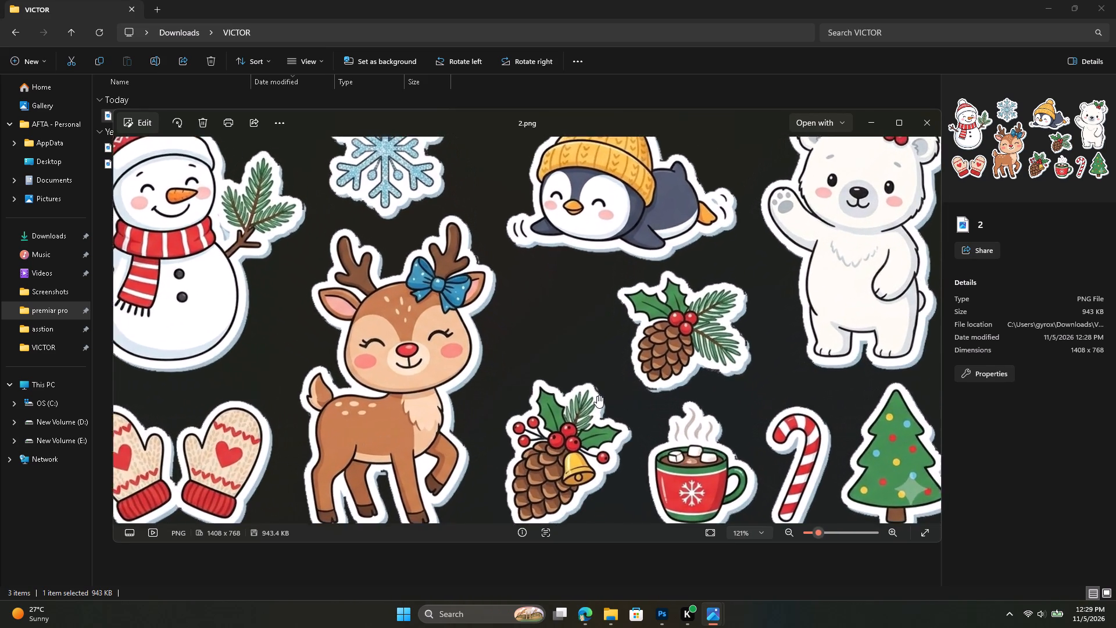
scroll(582, 395, up, 3)
drag(337, 413, 409, 551)
scroll(419, 475, up, 5)
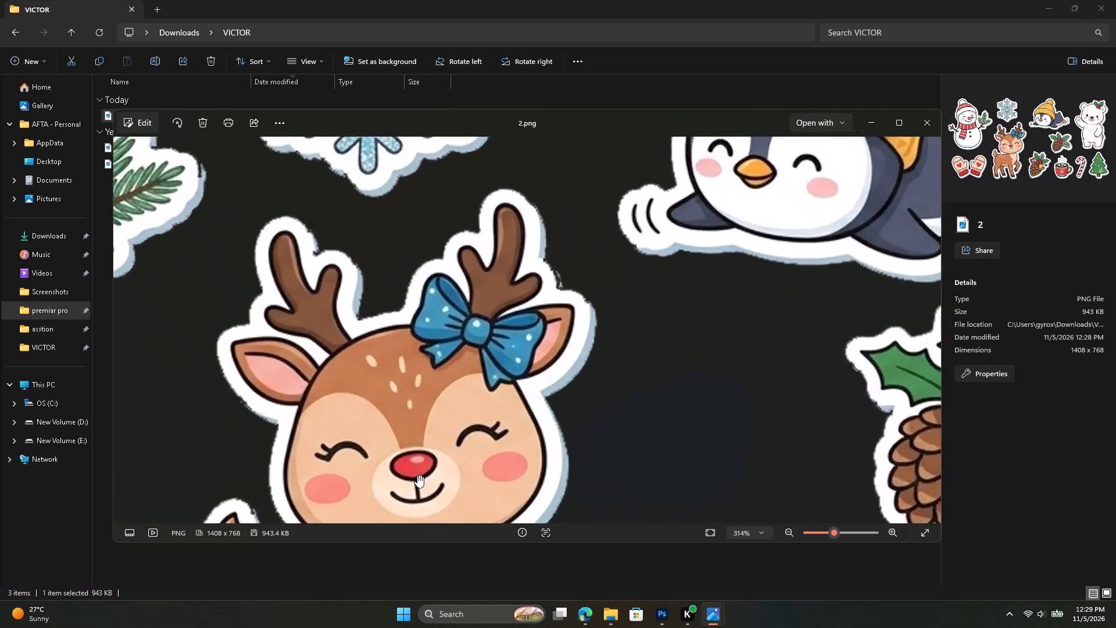
scroll(417, 475, up, 20)
scroll(417, 475, up, 4)
scroll(398, 354, down, 6)
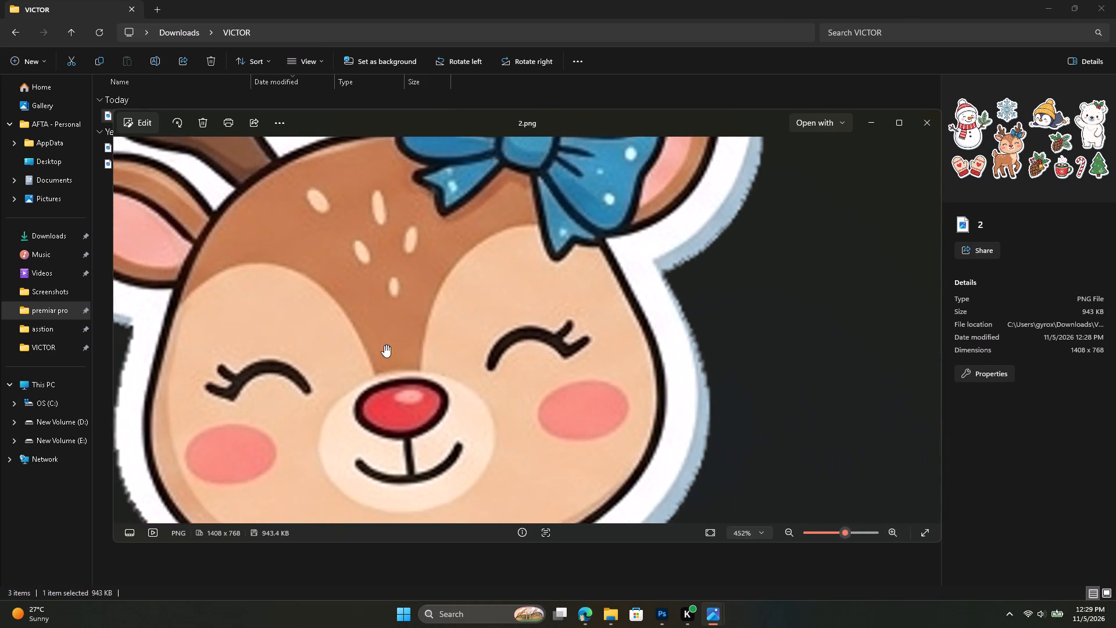
drag(350, 324, 936, 551)
drag(564, 314, 731, 477)
drag(545, 265, 667, 449)
scroll(657, 378, down, 18)
scroll(631, 349, down, 7)
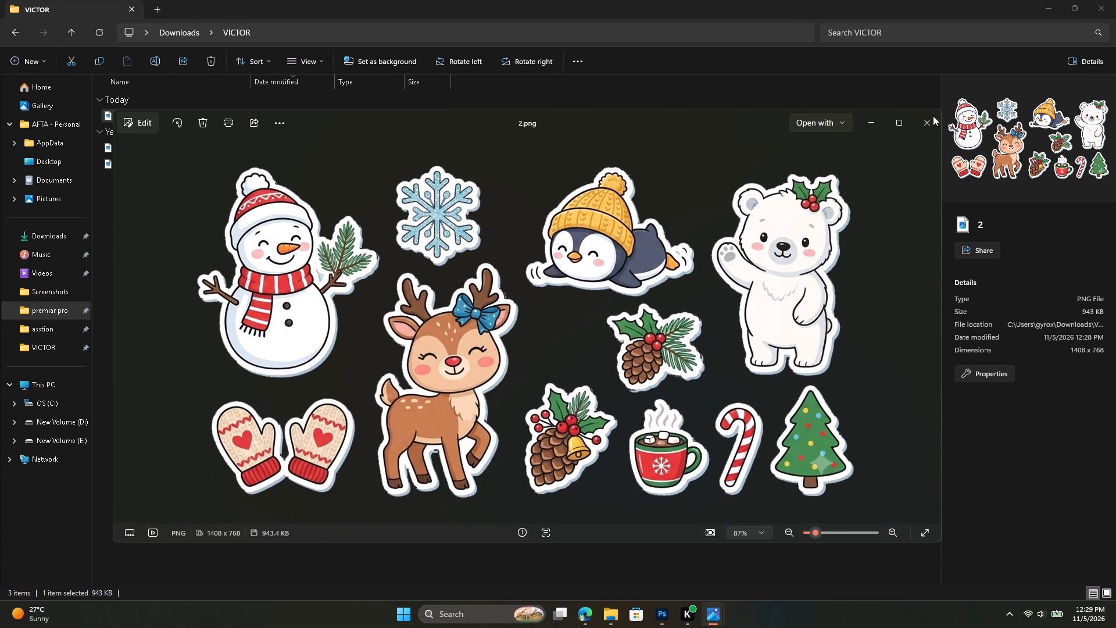
click(931, 116)
Open the Gemini-generated Santa hat PNG from the VICTOR folder, view the striped hat's outline up close, and close the viewer.
double_click(185, 150)
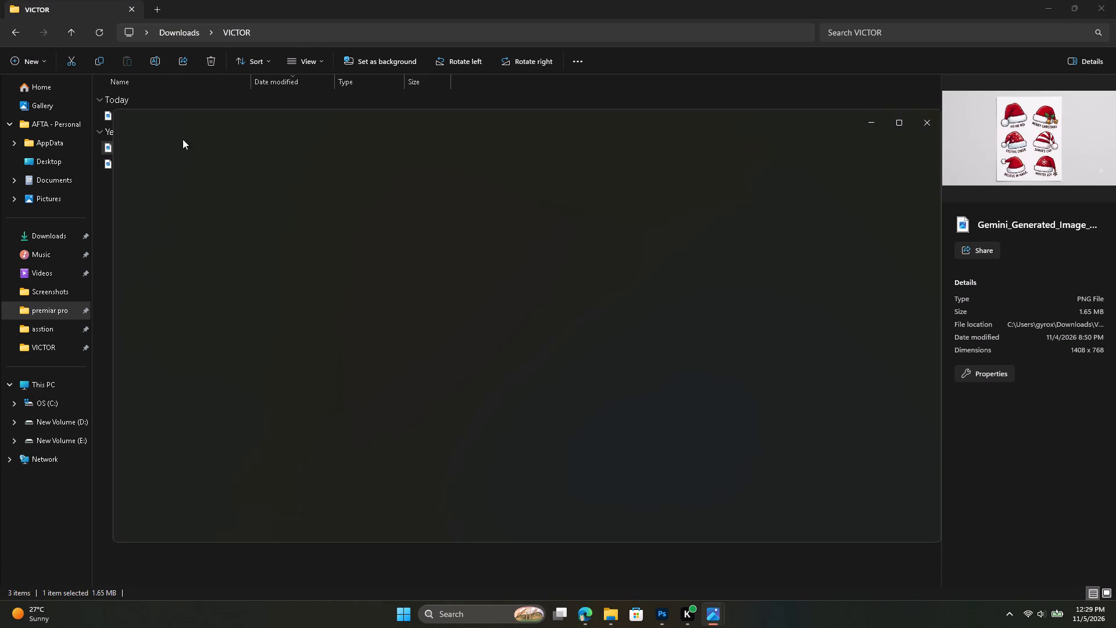
scroll(632, 305, up, 20)
scroll(632, 305, up, 3)
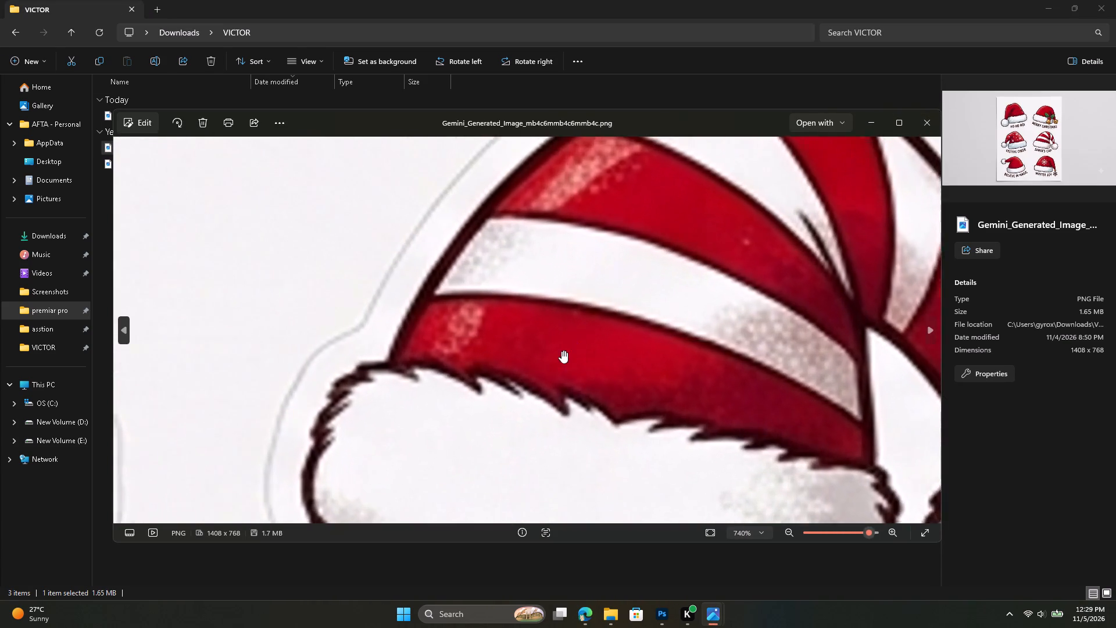
click(924, 123)
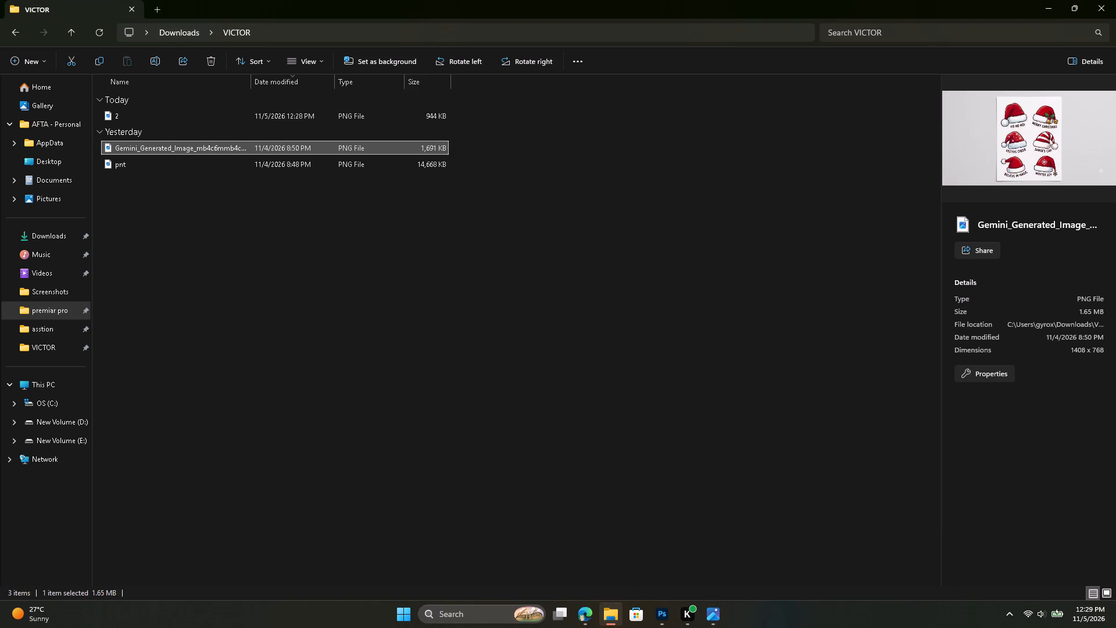
Switch to YouTube in Microsoft Edge, search for "Photoshop mein image ko register kaise karen" and look through the results.
click(581, 619)
click(110, 6)
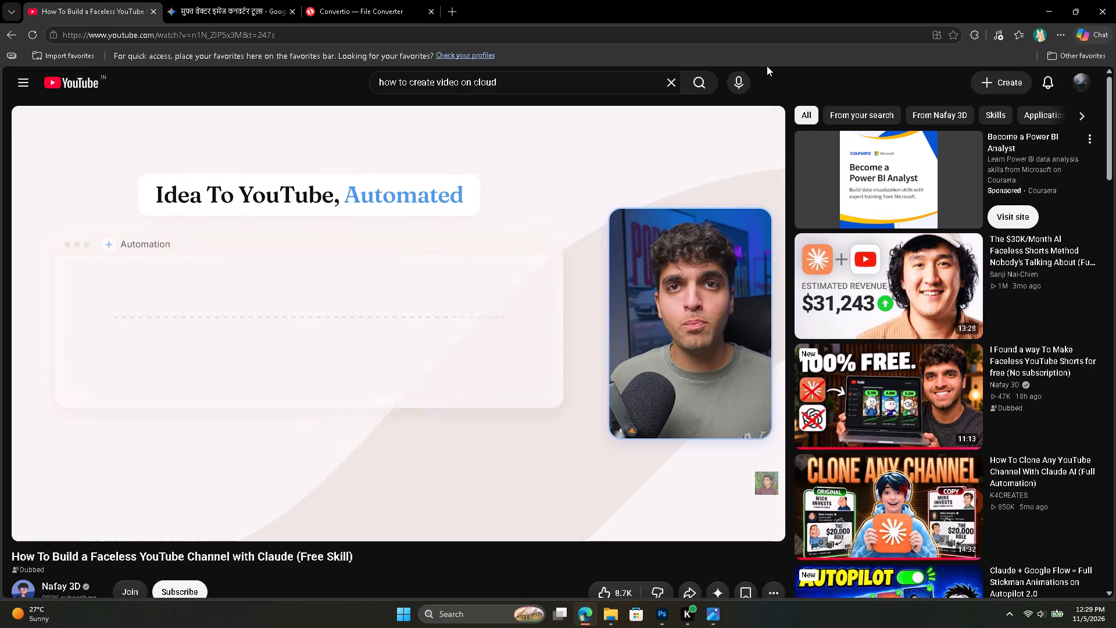
click(741, 83)
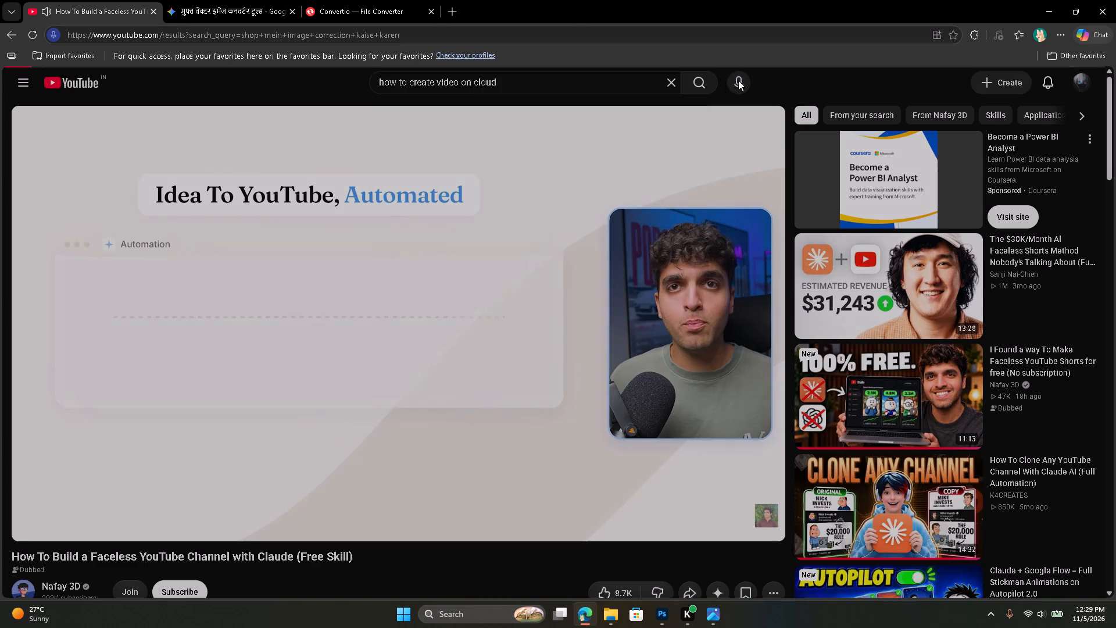
click(672, 77)
click(739, 80)
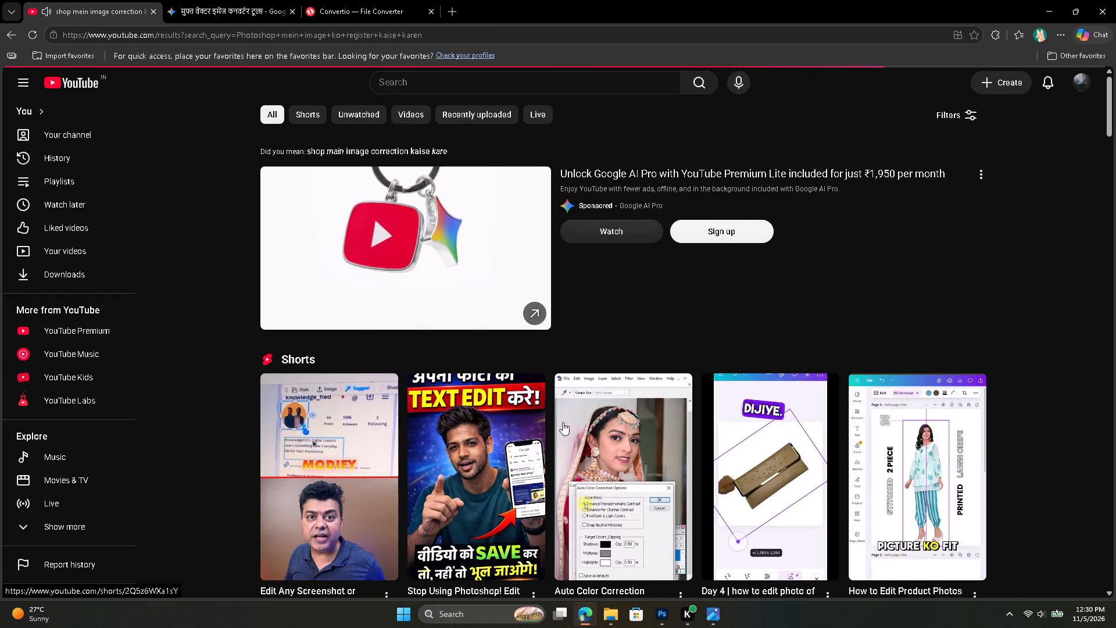
scroll(380, 314, down, 10)
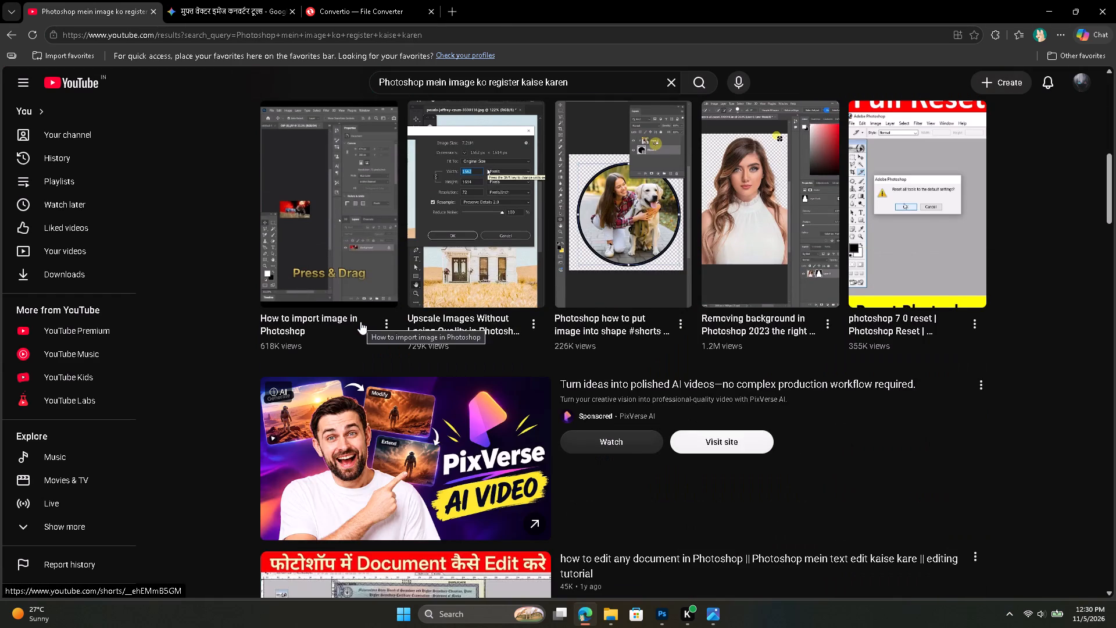
scroll(427, 408, down, 8)
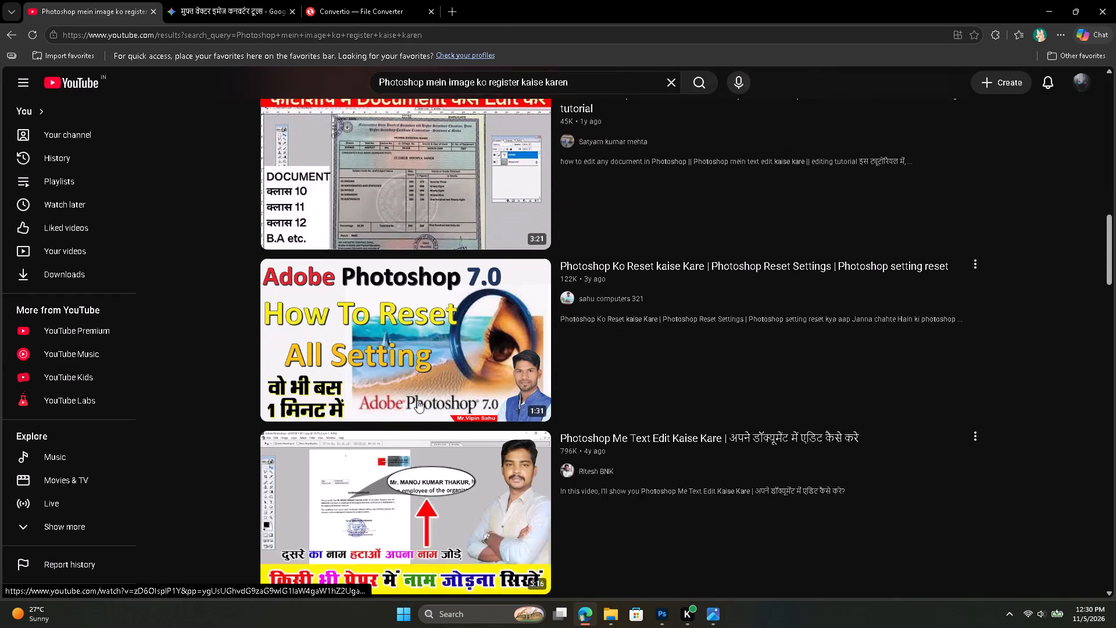
scroll(417, 400, down, 1)
scroll(417, 400, up, 7)
scroll(434, 106, up, 5)
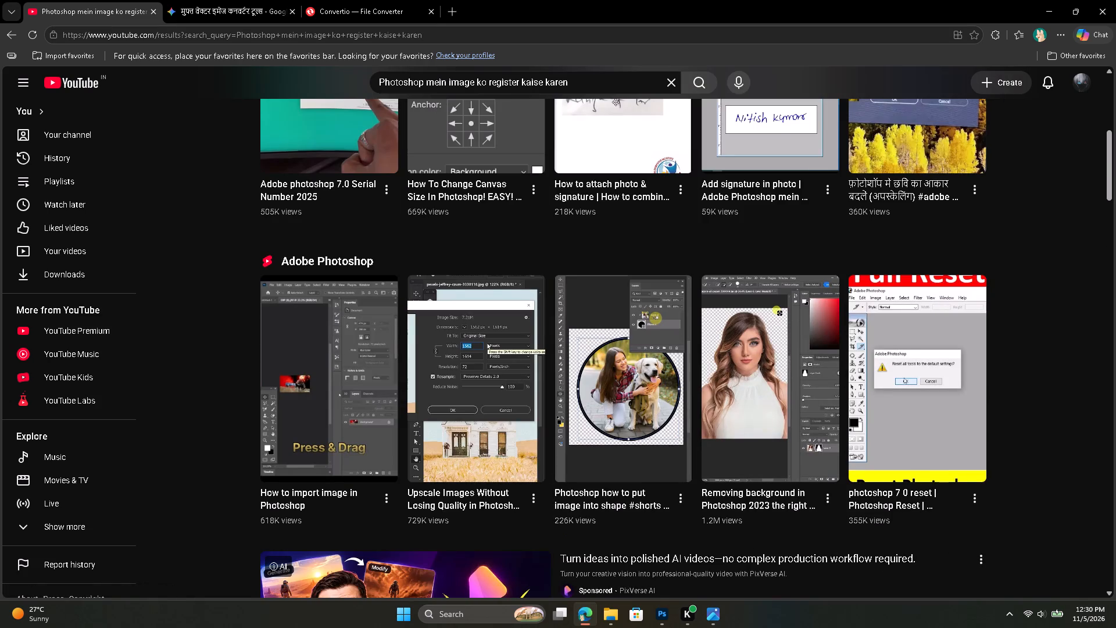
Replace the word "register" with "RATARIZE" in the YouTube search query.
drag(518, 81, 488, 81)
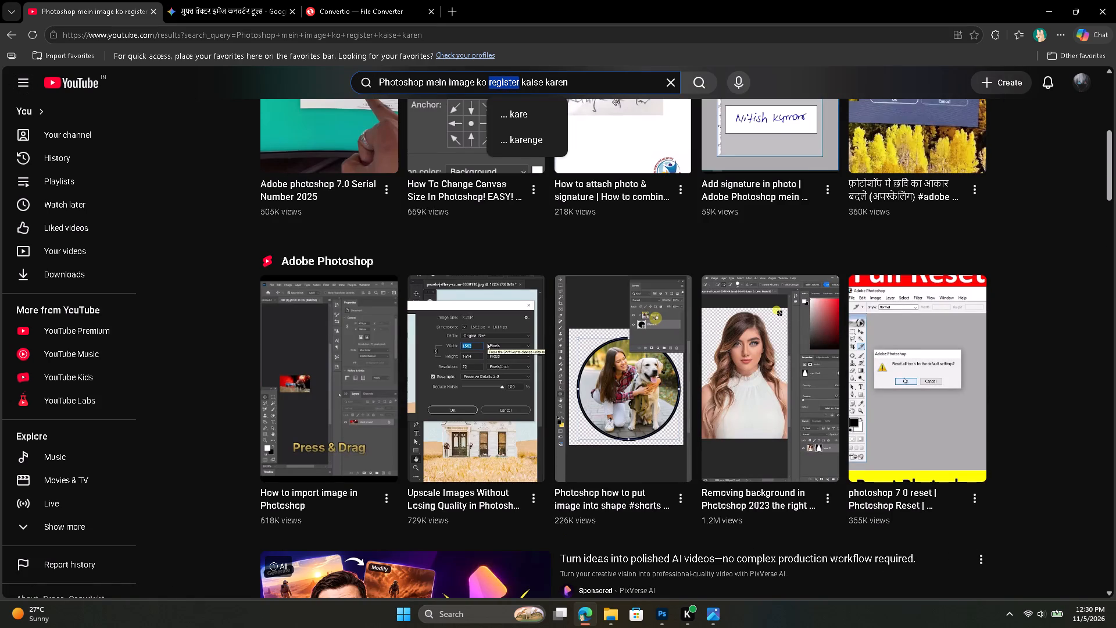
text(RA)
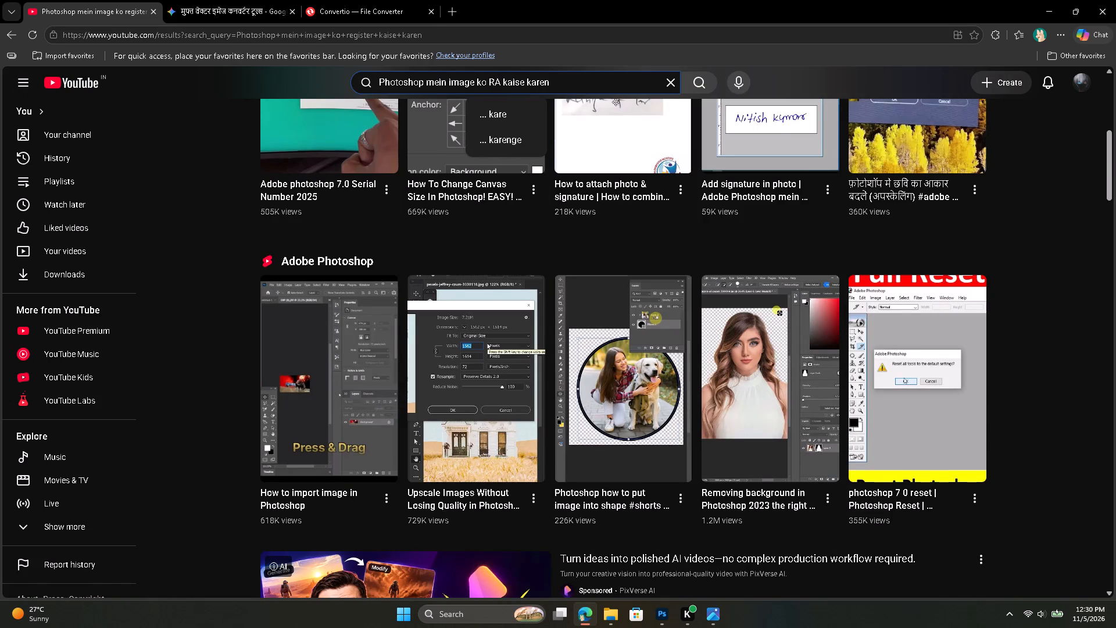
text(TA)
text(RIZE)
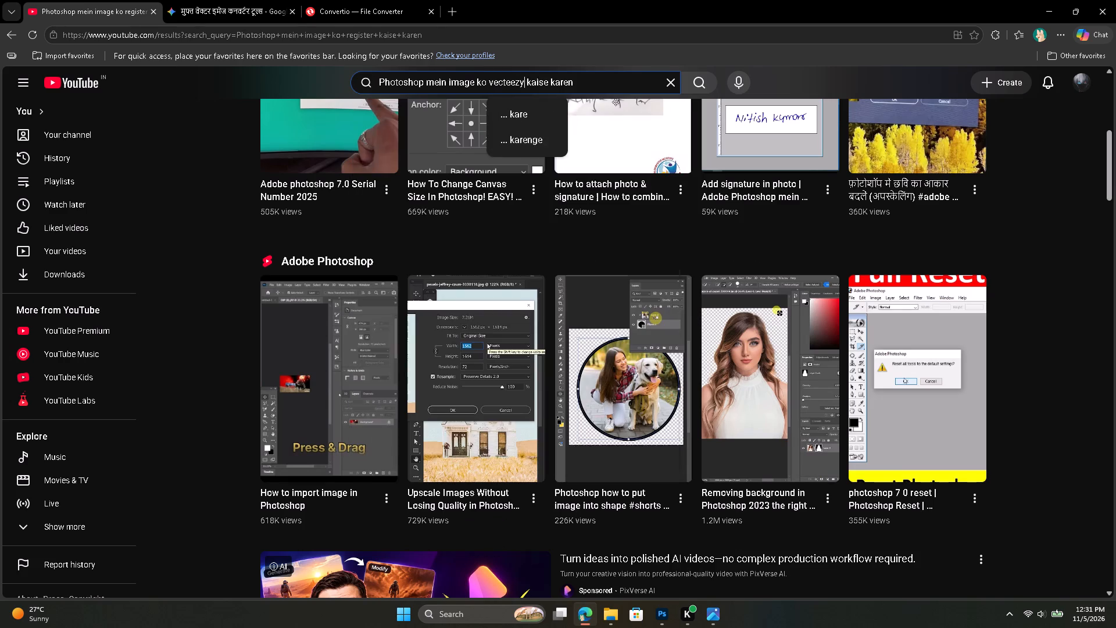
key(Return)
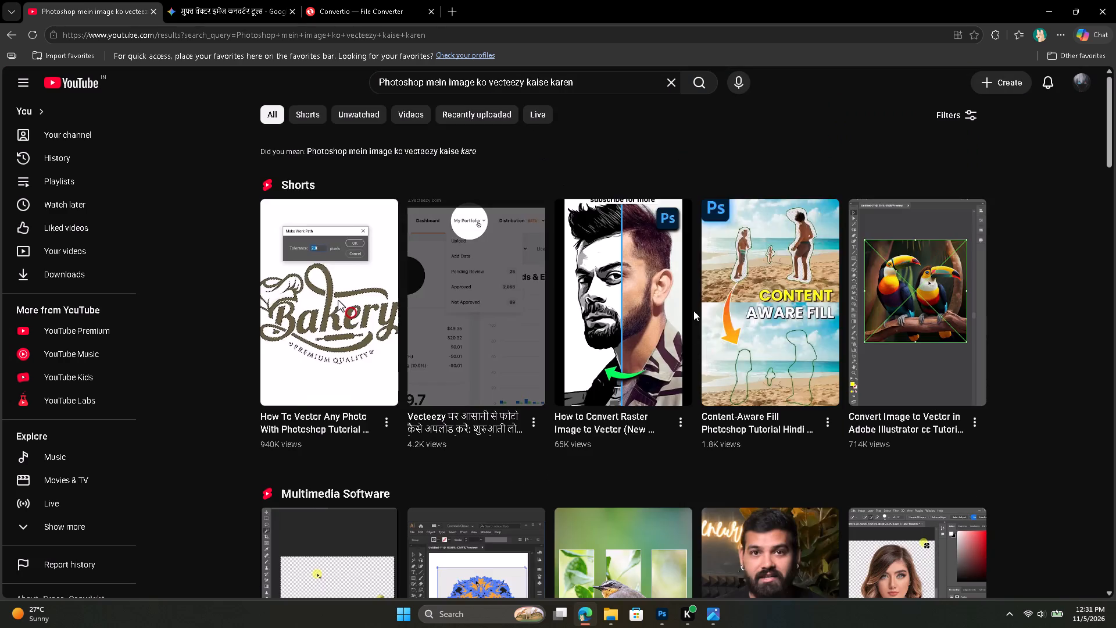
Browse the results and watch the Topical Talks tutorial on vectorizing an image in Photoshop 2026.
scroll(681, 345, down, 5)
scroll(378, 395, down, 10)
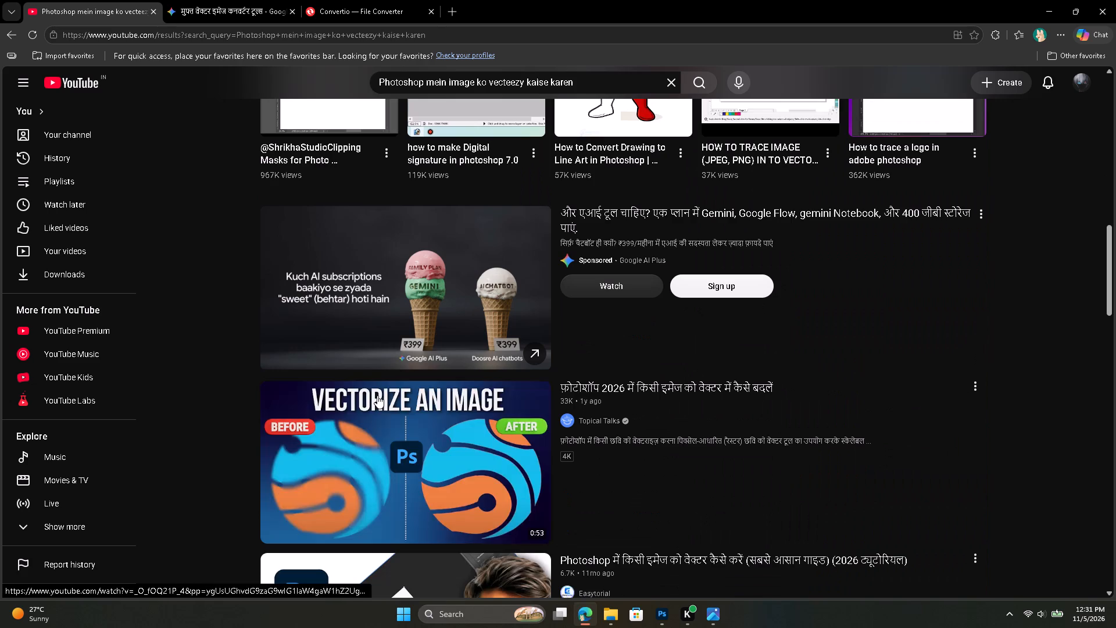
click(424, 436)
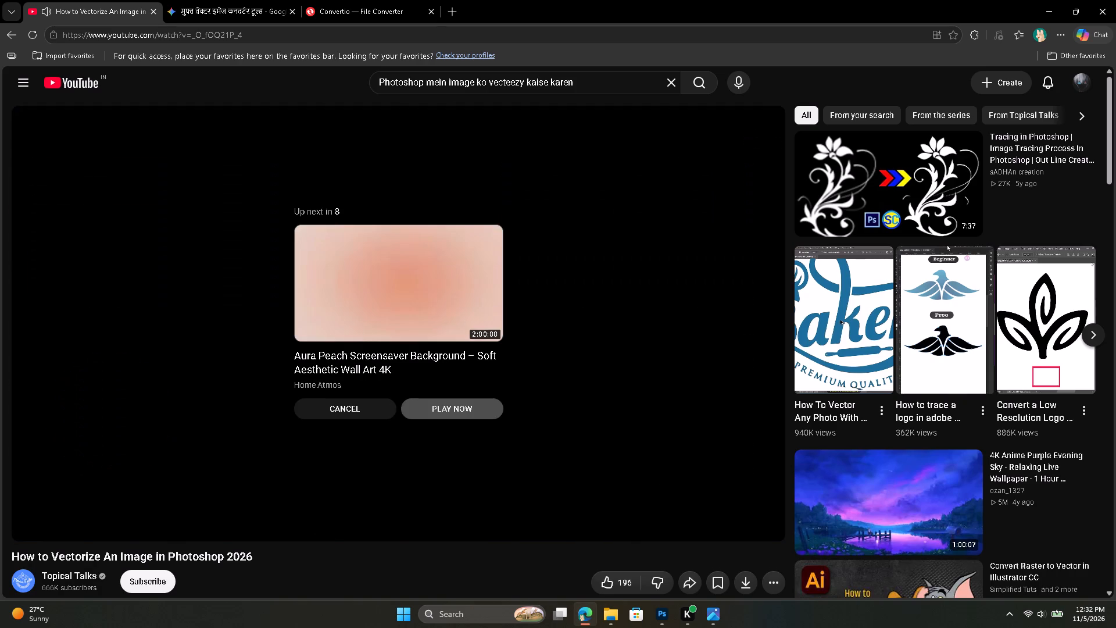
Switch to Photoshop and open the recent Christmas sticker sheet with the snowman, reindeer and polar bear.
click(661, 615)
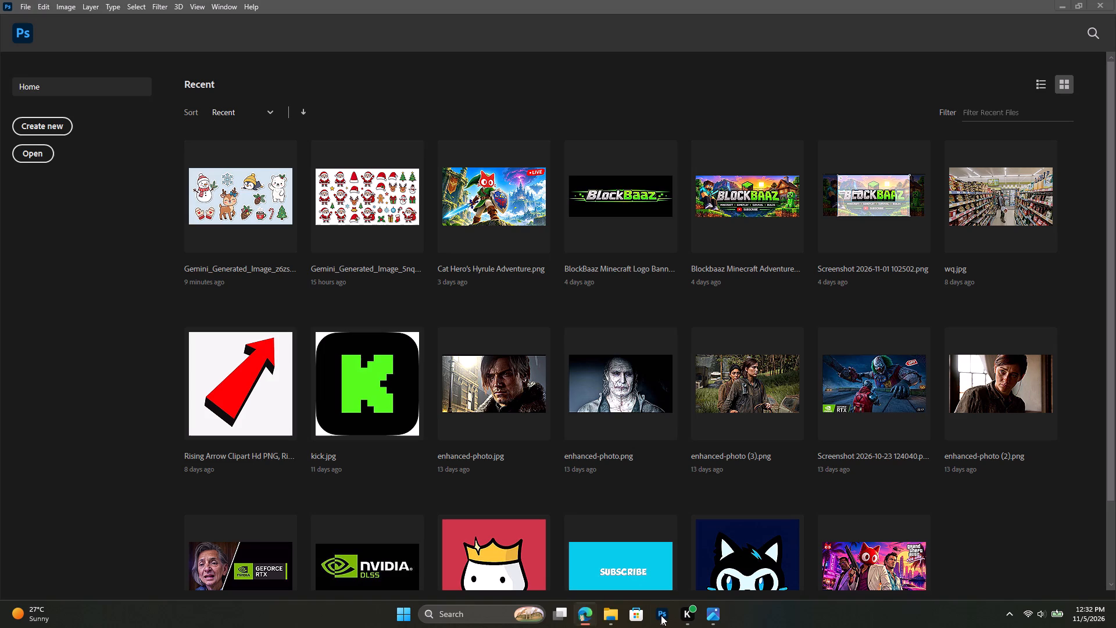
click(223, 205)
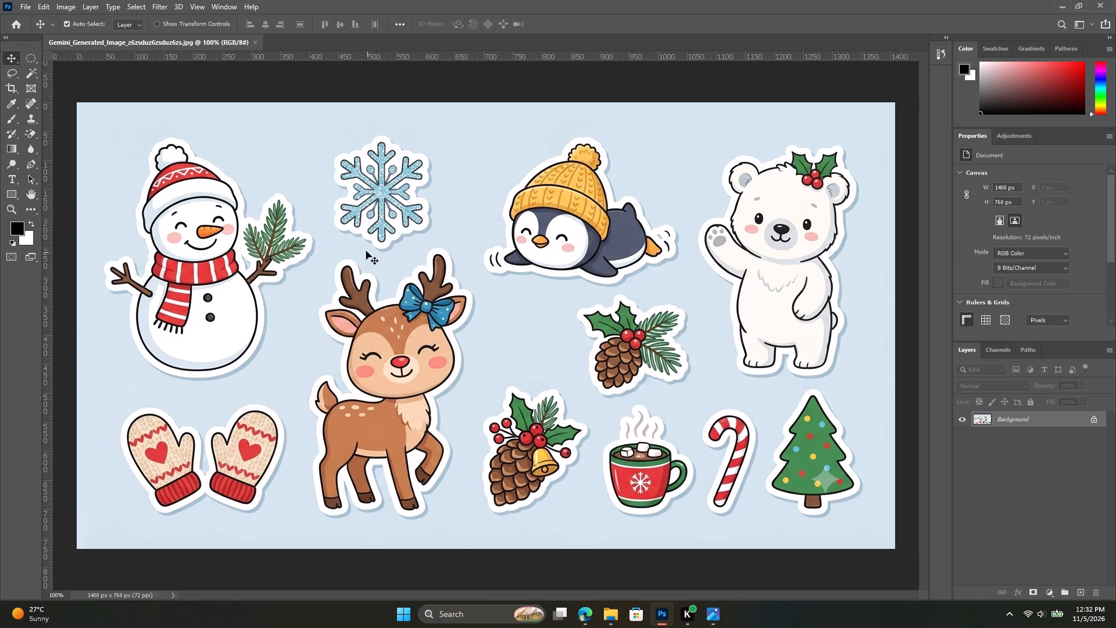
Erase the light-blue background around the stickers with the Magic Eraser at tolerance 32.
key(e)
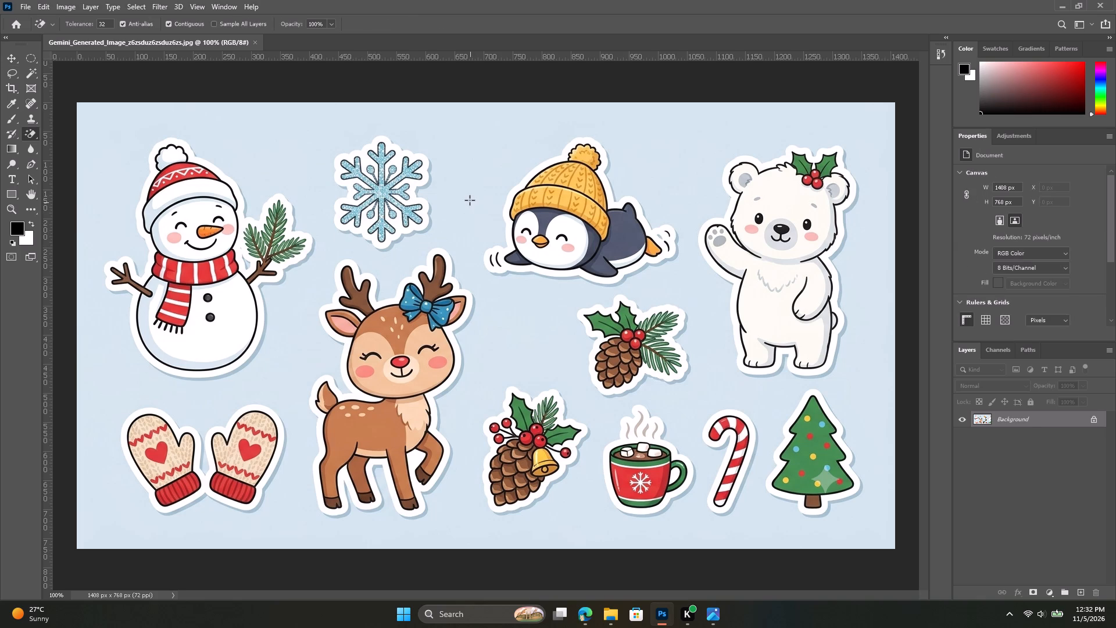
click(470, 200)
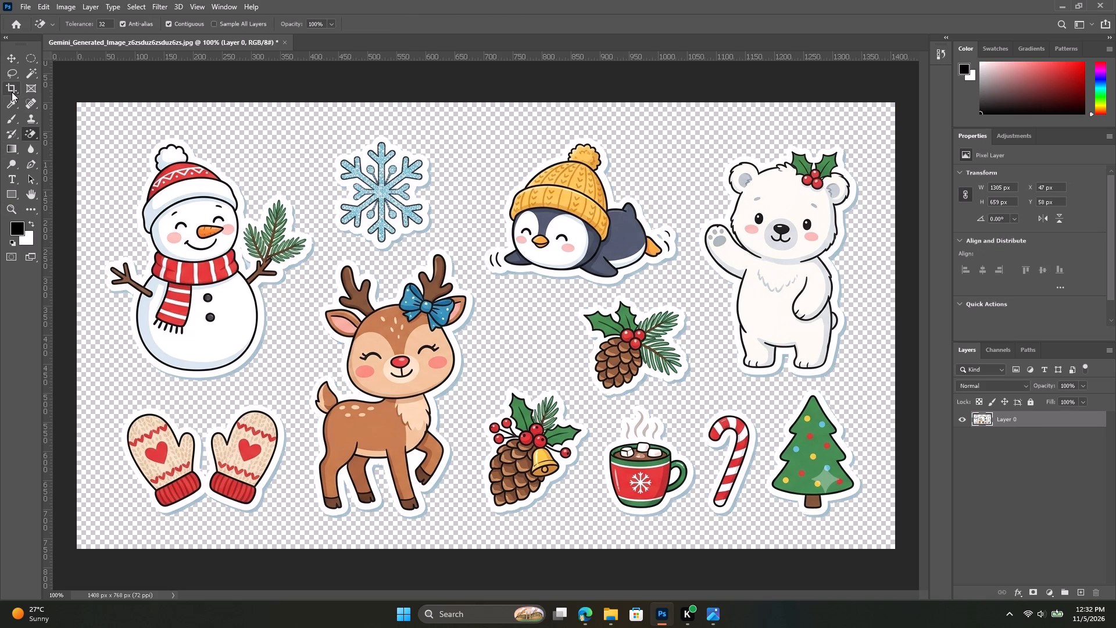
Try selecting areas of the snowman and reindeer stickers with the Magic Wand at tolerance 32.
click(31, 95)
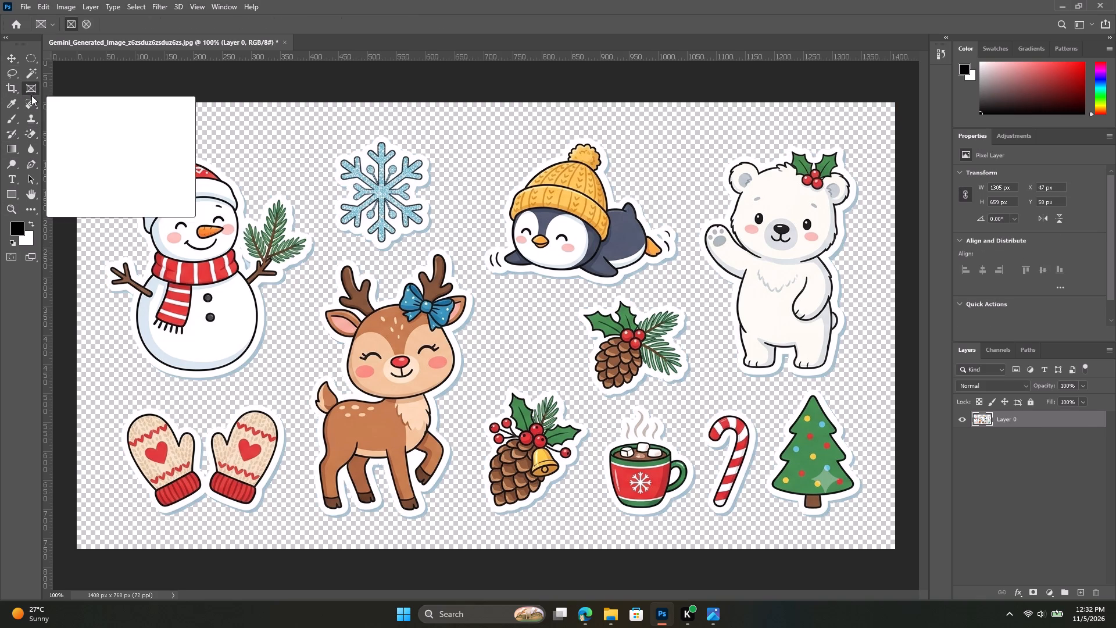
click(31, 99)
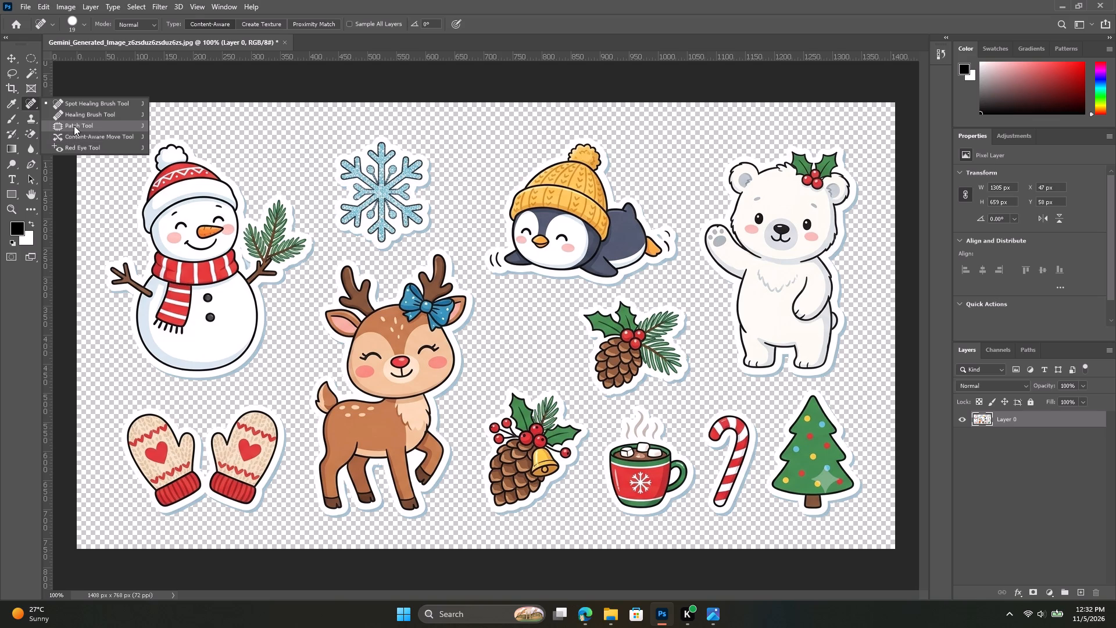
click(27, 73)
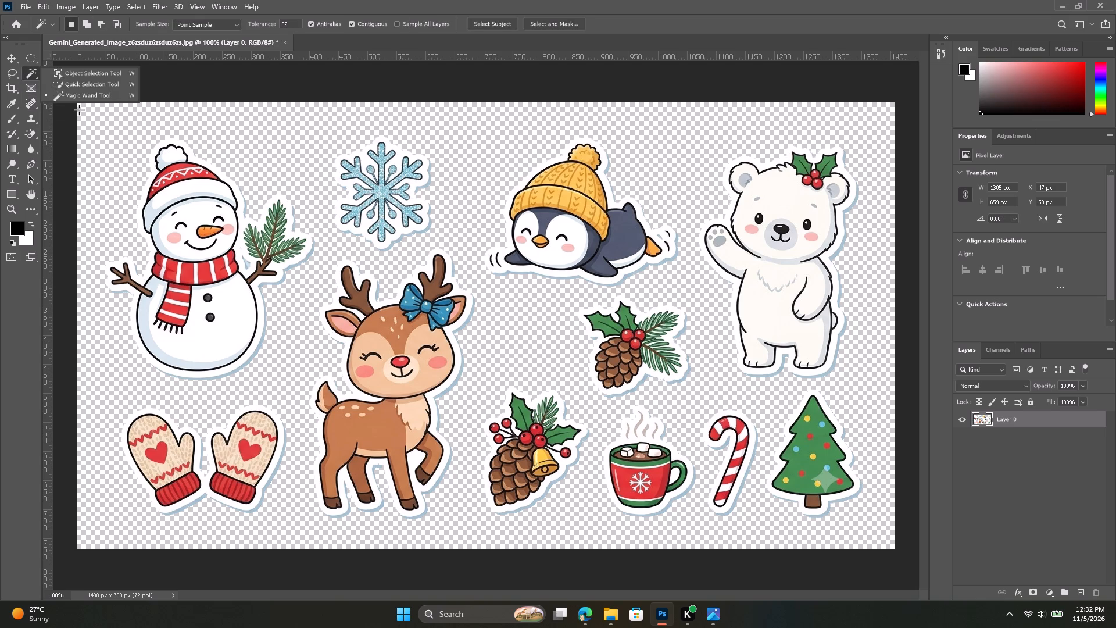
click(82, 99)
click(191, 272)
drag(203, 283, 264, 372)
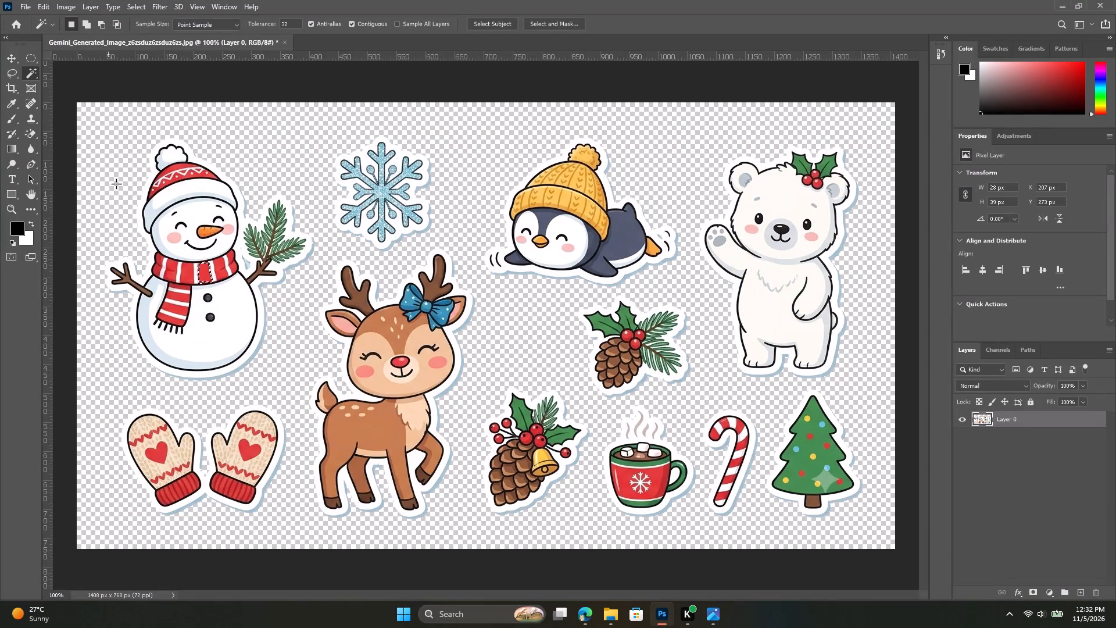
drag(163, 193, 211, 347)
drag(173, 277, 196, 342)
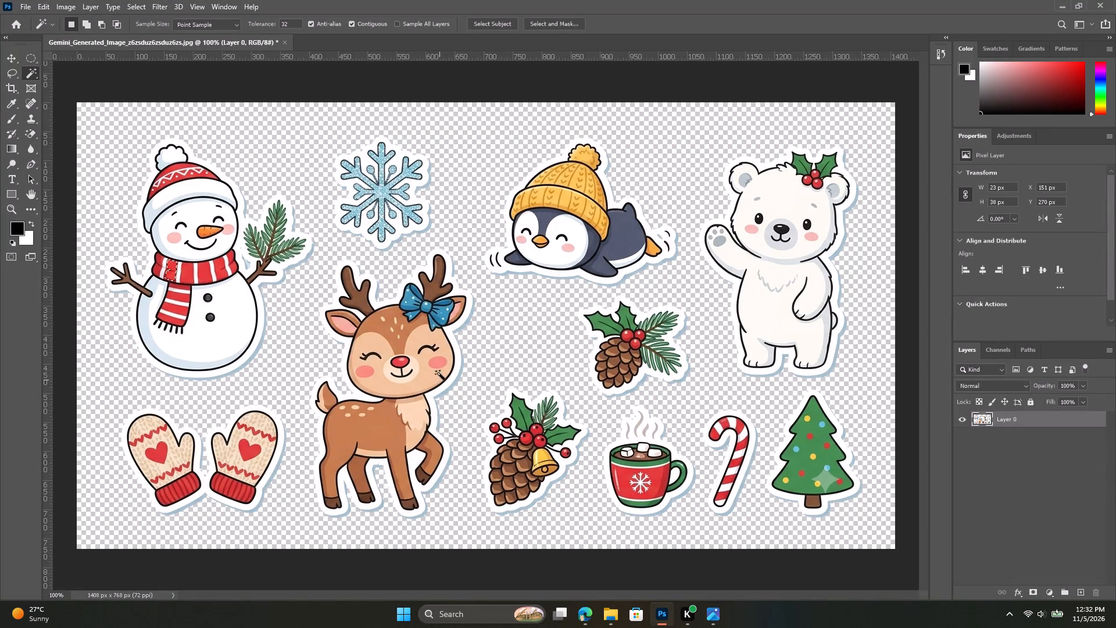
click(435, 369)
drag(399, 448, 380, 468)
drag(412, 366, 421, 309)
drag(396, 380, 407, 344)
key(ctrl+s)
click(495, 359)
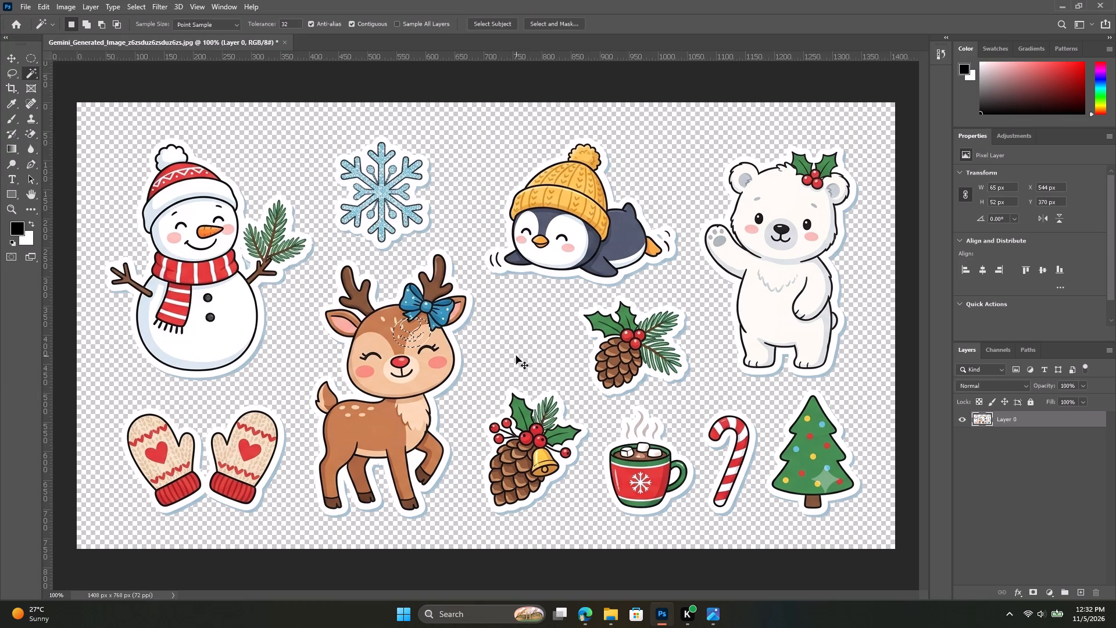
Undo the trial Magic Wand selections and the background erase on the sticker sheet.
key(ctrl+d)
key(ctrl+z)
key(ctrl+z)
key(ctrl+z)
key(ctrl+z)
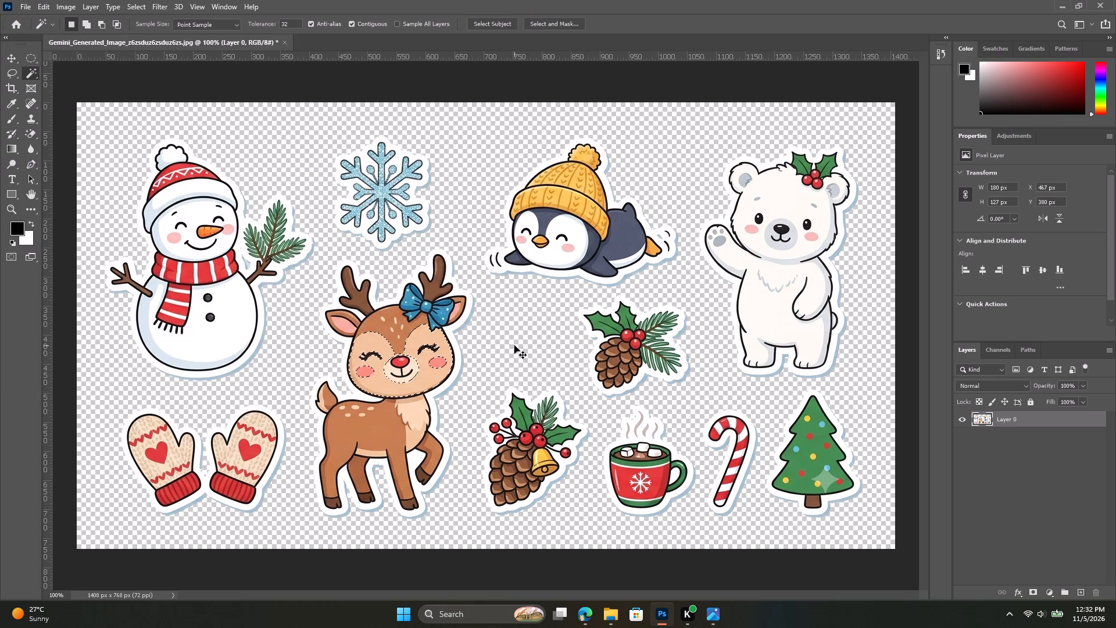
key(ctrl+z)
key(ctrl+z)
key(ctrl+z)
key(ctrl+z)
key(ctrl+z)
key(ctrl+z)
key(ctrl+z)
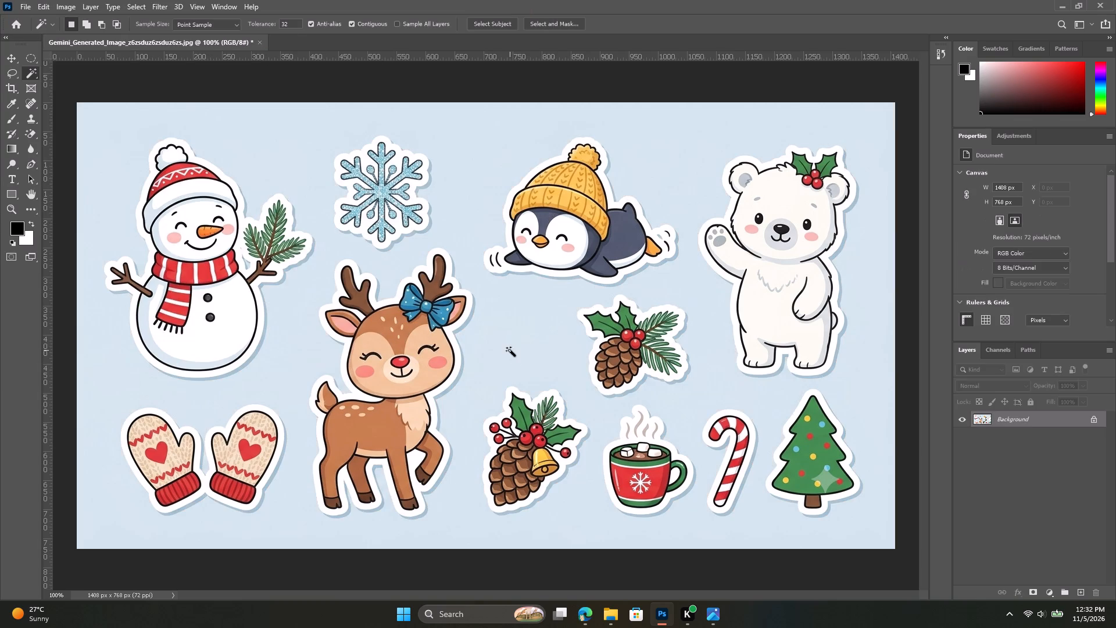
Select the light-blue background around all the stickers with the Magic Wand at tolerance 32.
drag(427, 351, 362, 426)
click(268, 160)
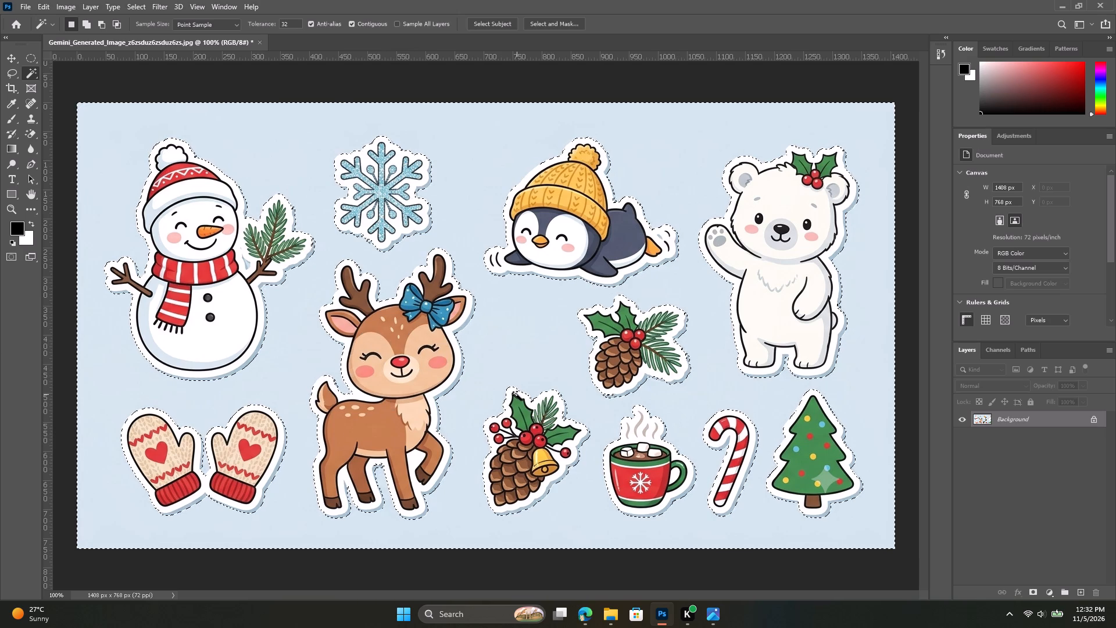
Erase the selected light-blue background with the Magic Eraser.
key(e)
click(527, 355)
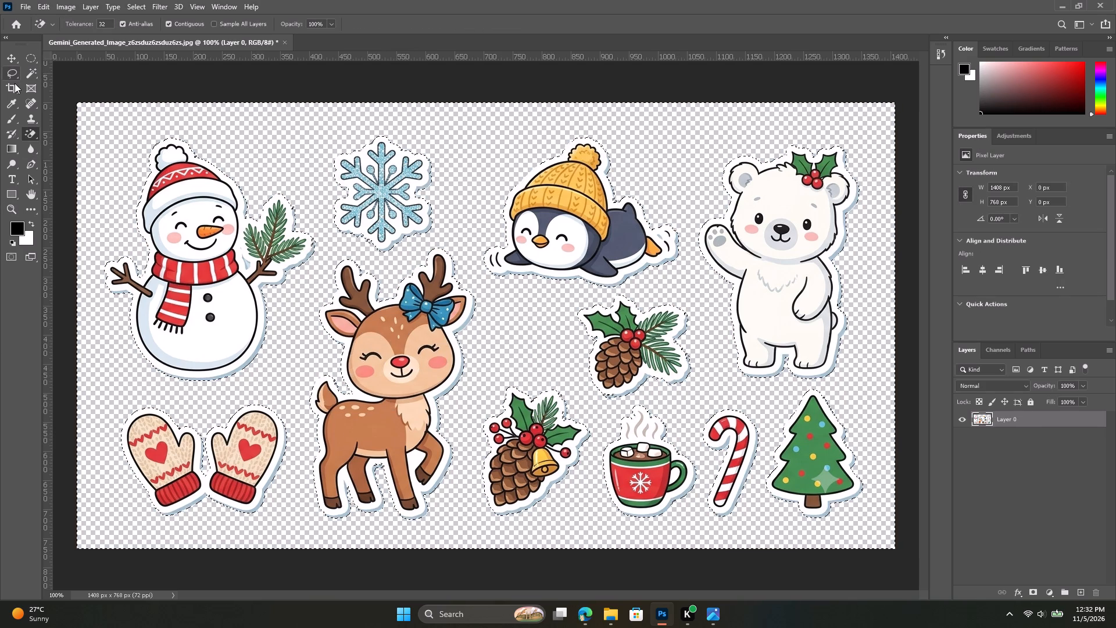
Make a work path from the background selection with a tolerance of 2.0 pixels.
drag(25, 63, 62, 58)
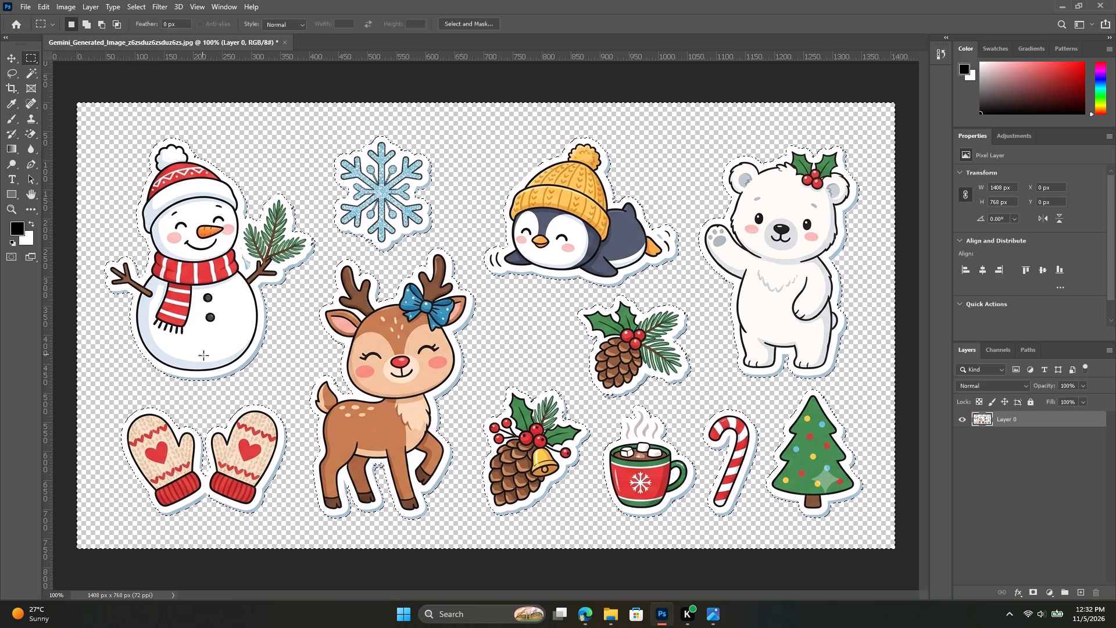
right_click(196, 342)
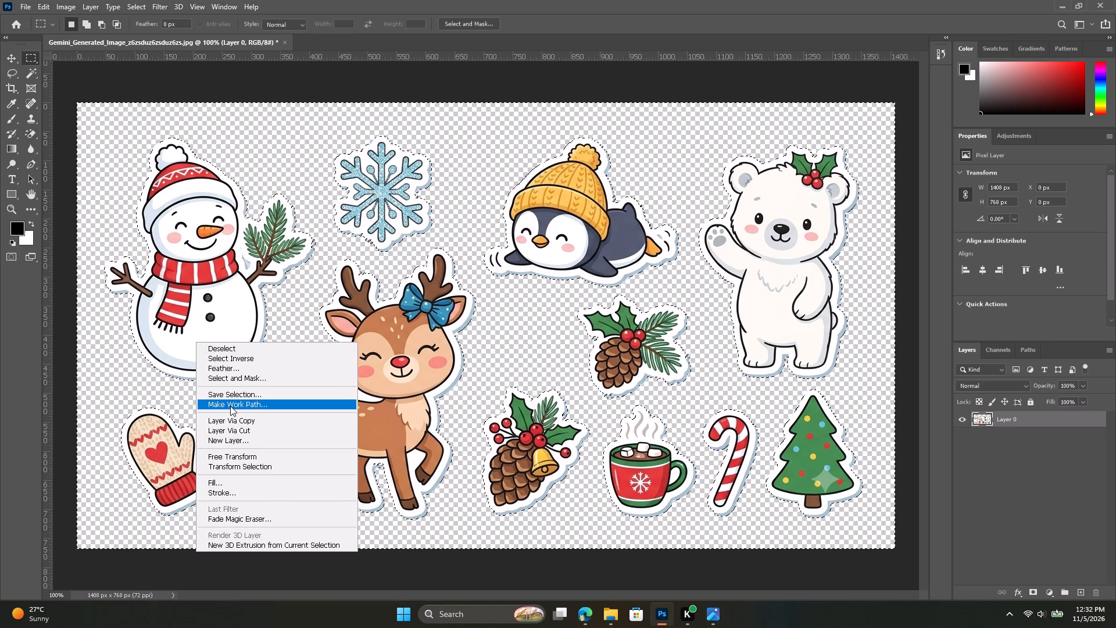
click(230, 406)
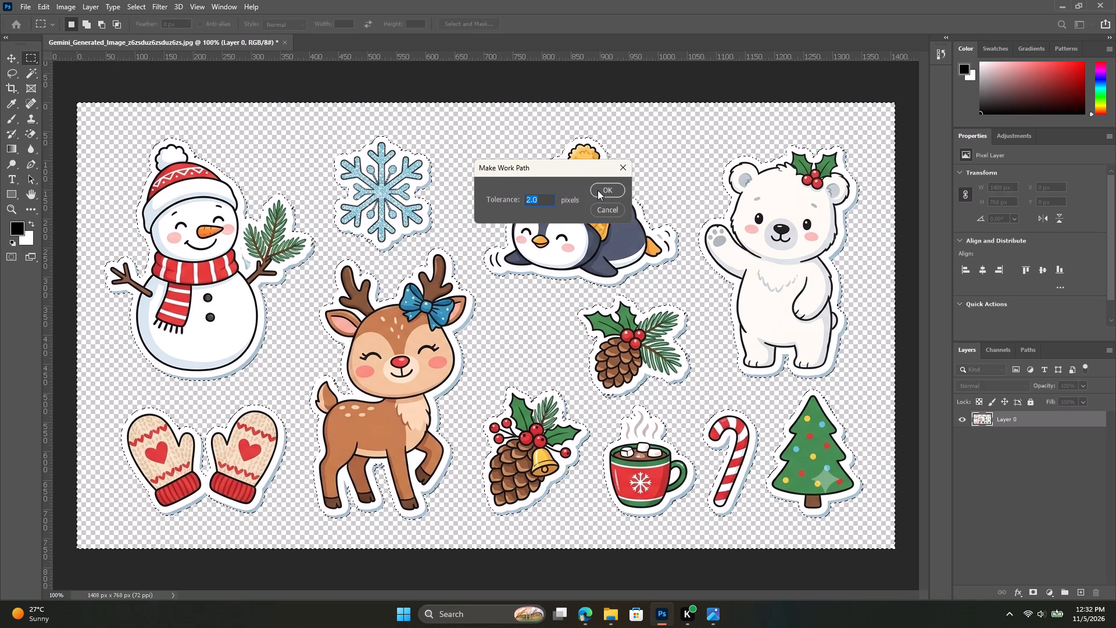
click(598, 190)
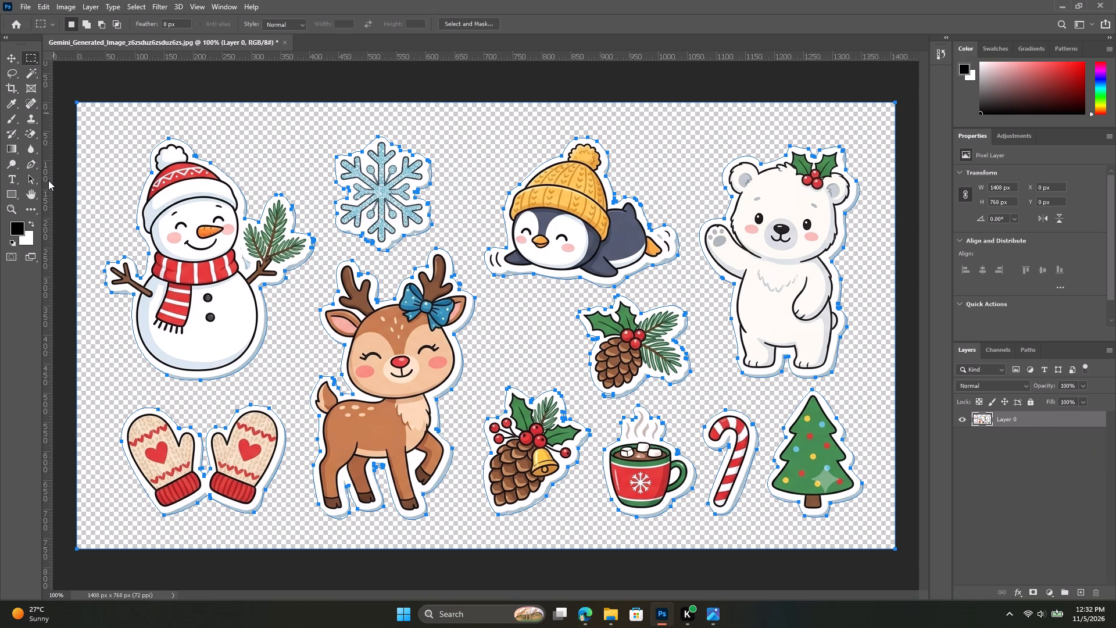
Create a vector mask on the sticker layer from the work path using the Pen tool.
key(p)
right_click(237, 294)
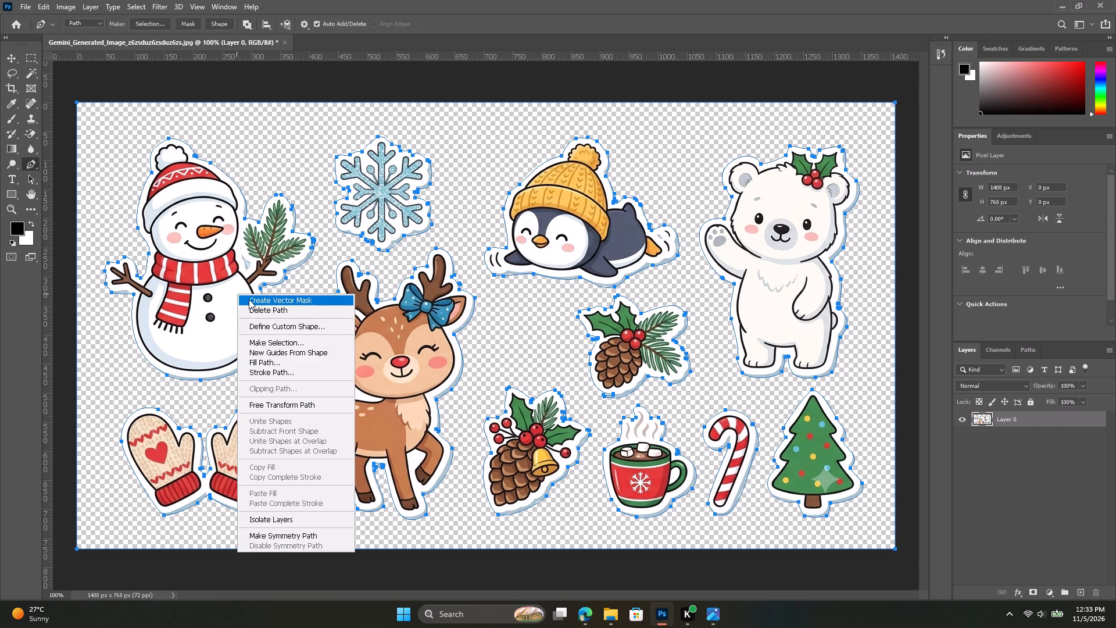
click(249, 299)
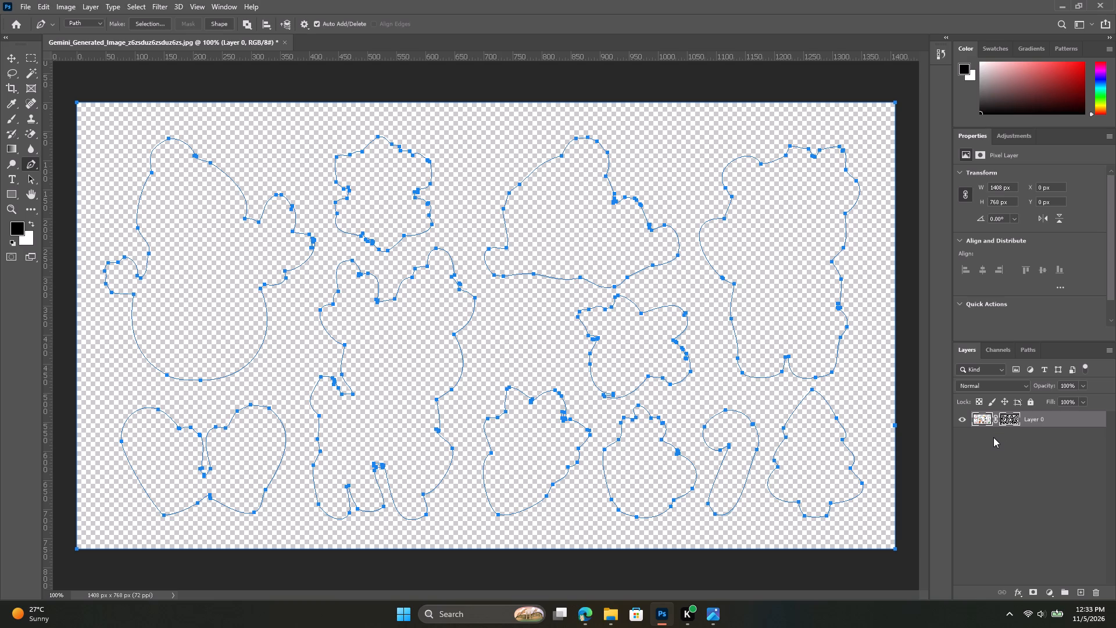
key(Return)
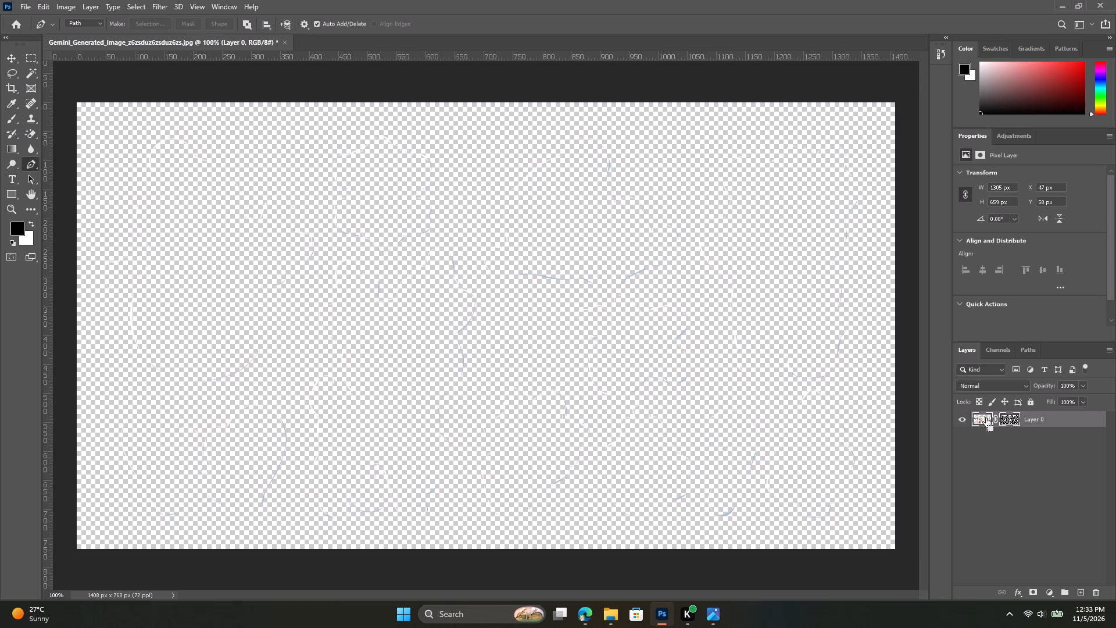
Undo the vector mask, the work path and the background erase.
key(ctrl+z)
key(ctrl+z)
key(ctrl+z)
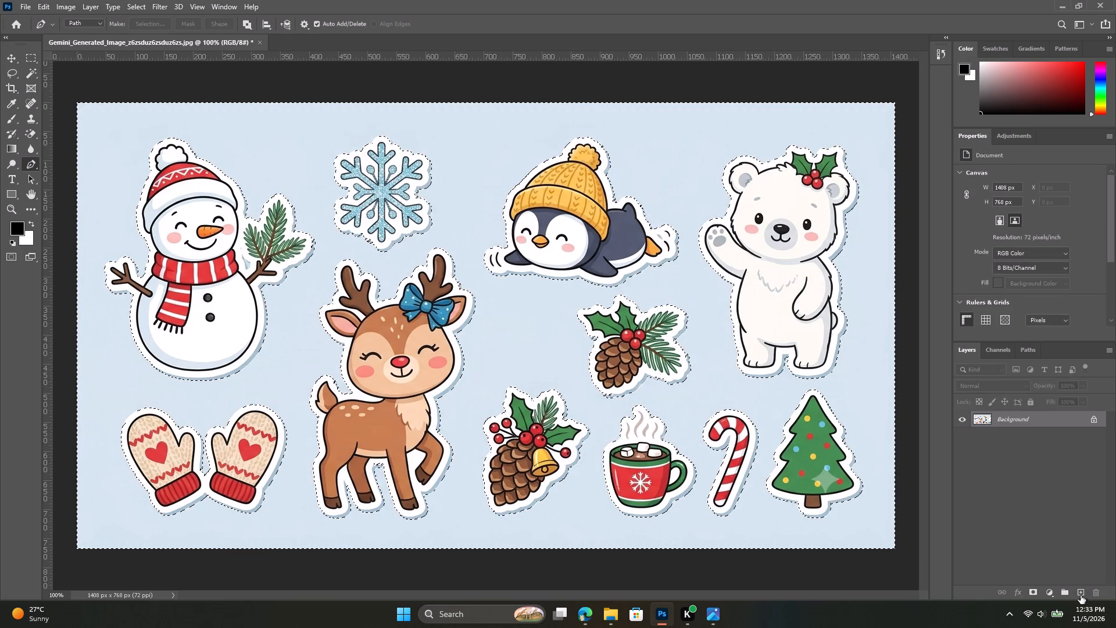
Add a new empty layer above the sticker artwork and try to clear the selected area on it.
click(1081, 597)
click(992, 437)
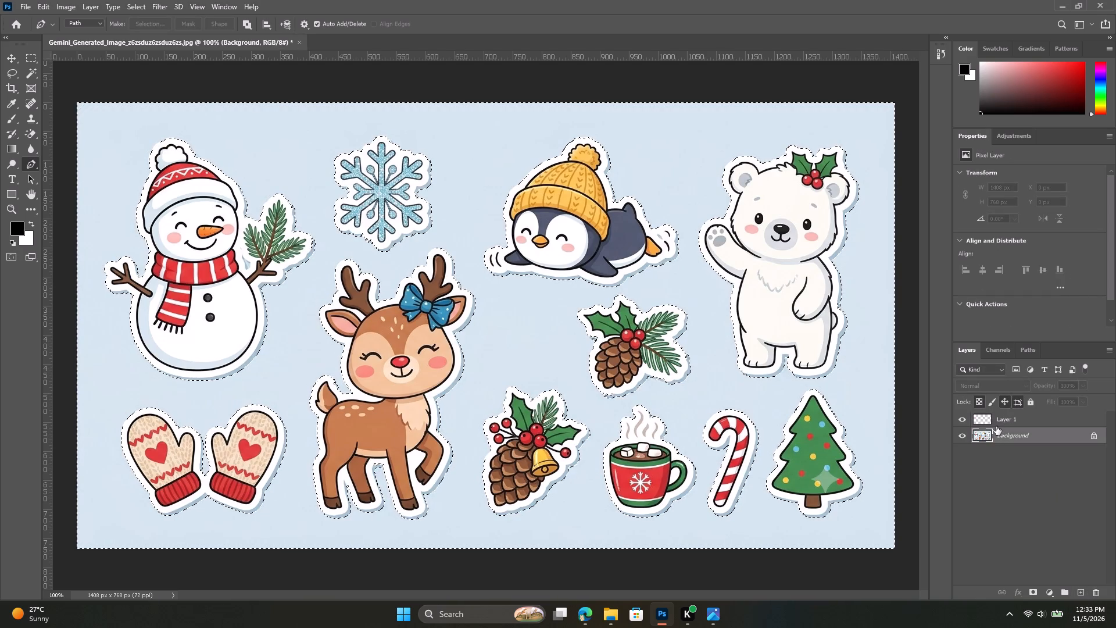
click(996, 426)
click(998, 422)
key(Delete)
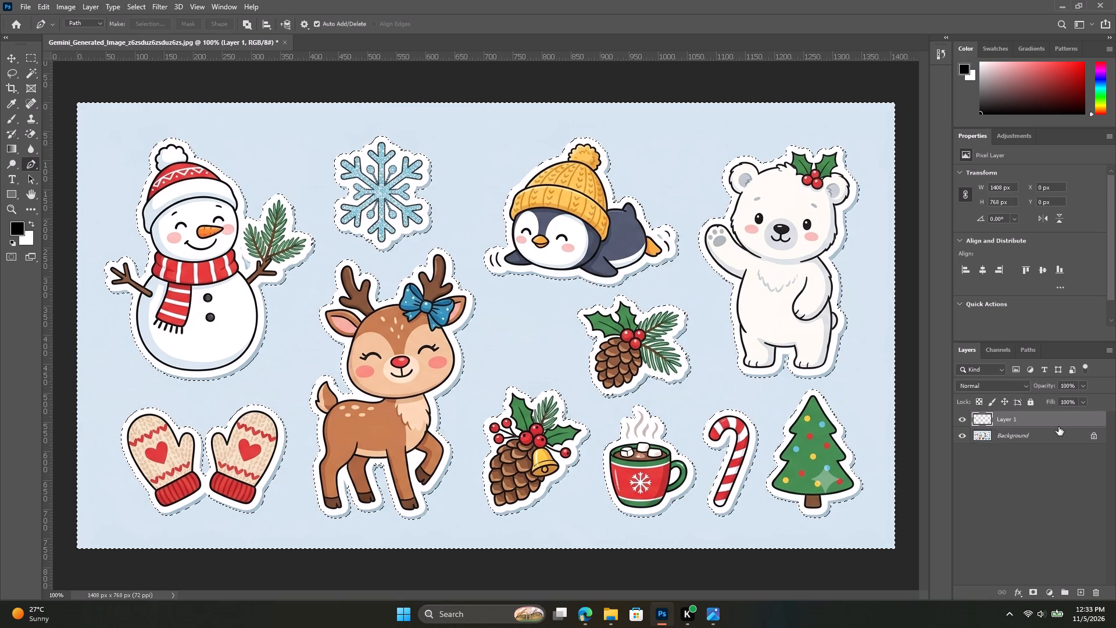
Unlock the Background layer, converting it into a regular layer.
click(1090, 440)
Delete the empty layer above the sticker artwork.
click(1060, 420)
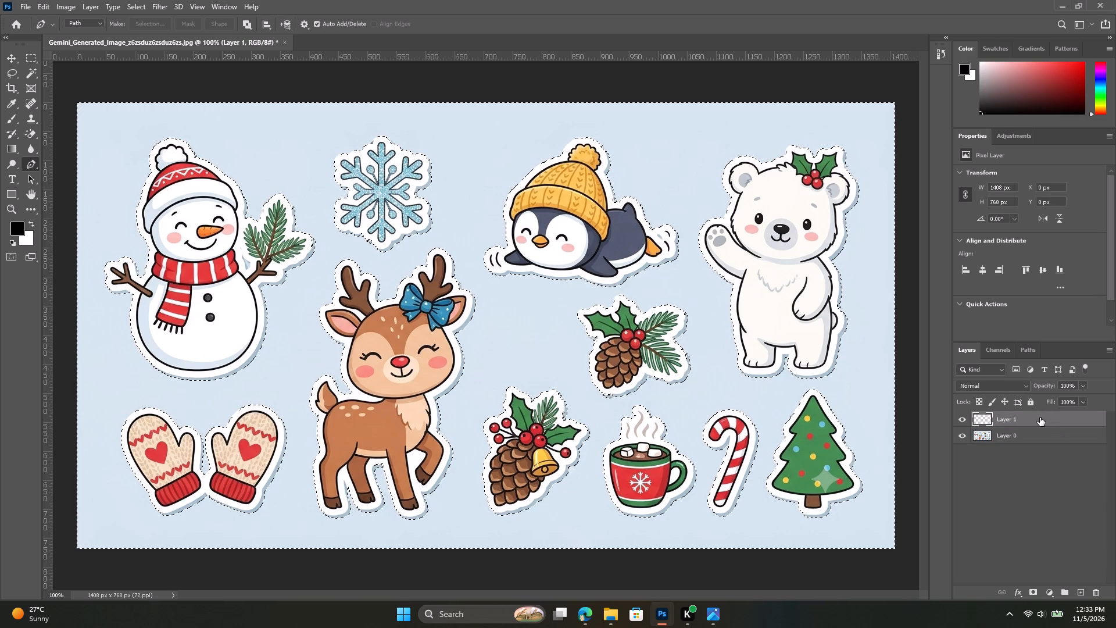
key(Delete)
key(Delete)
click(1008, 419)
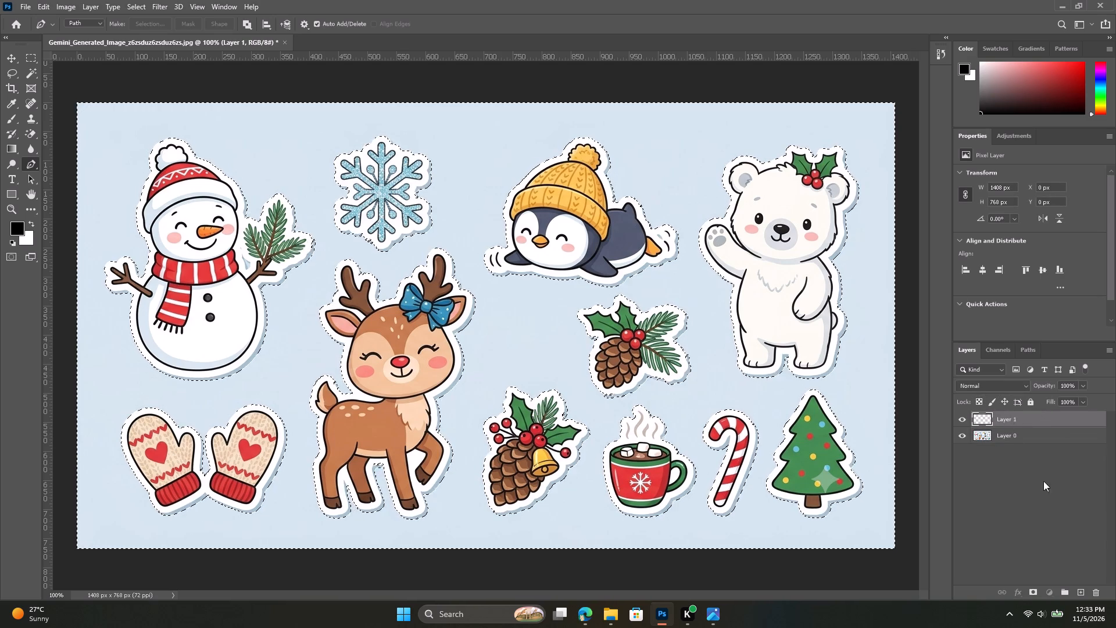
click(1090, 588)
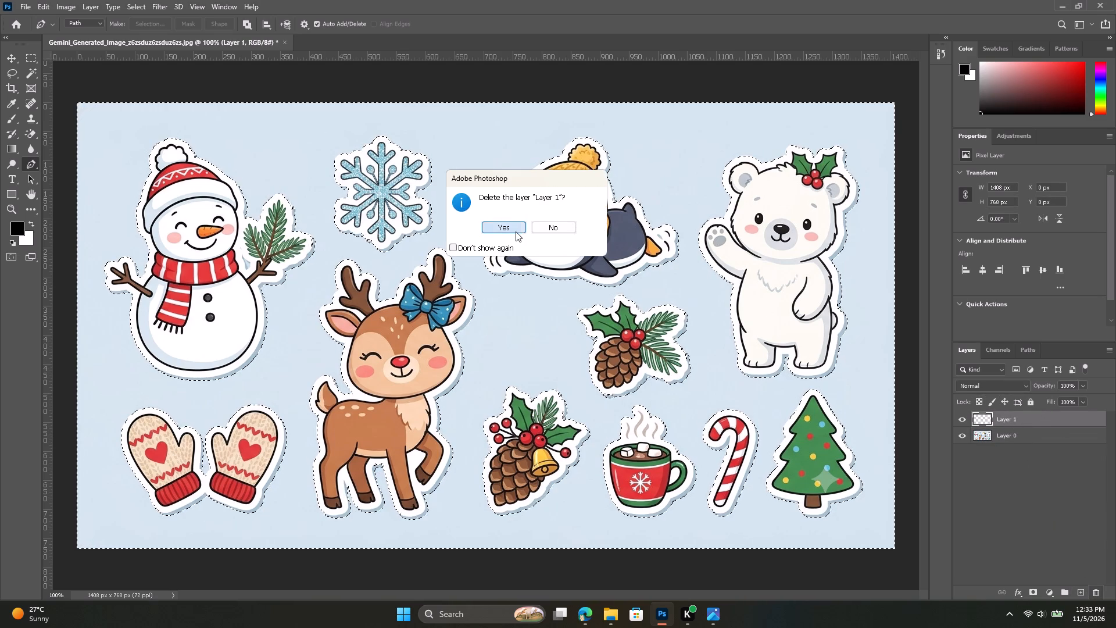
click(517, 231)
Duplicate the sticker layer beneath the original, compare the two layers' visibility, and select the upper one.
alt+drag(1023, 419, 1022, 454)
click(1010, 424)
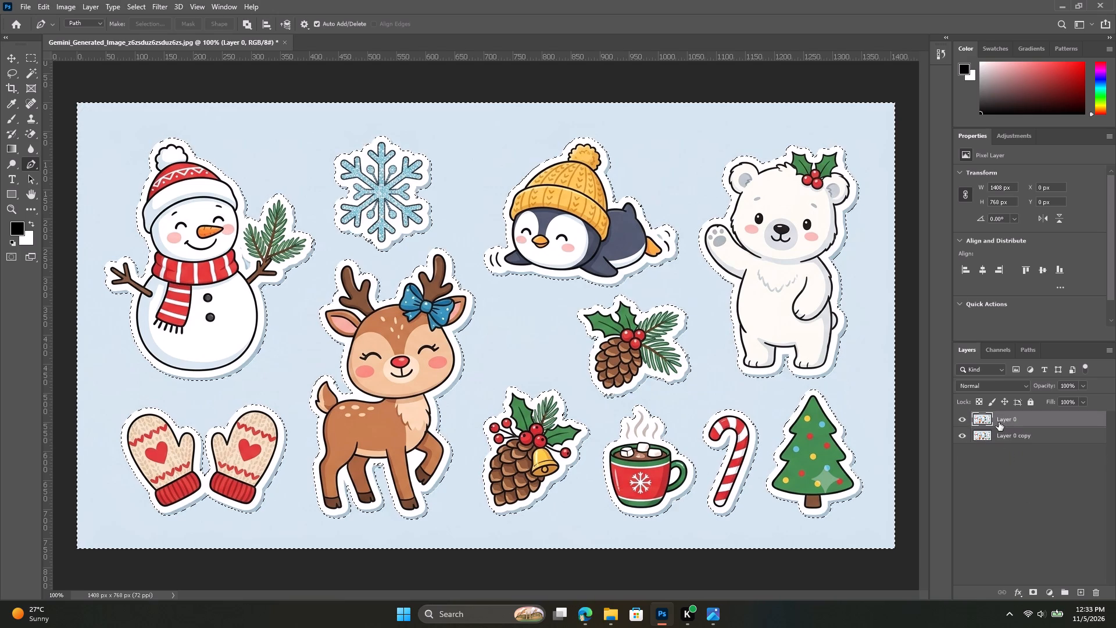
click(964, 437)
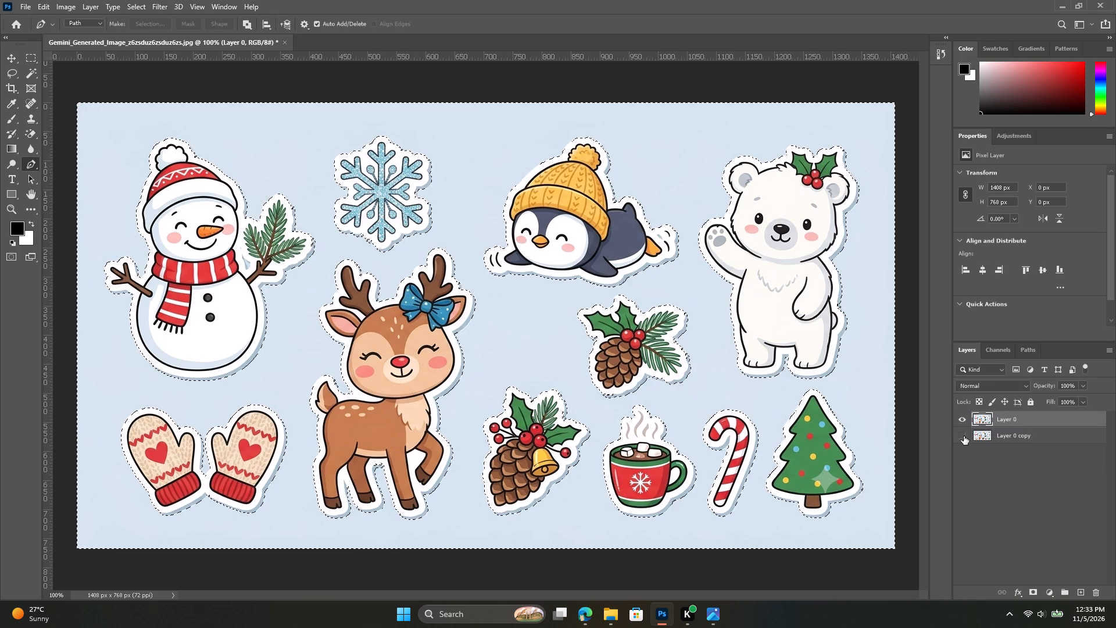
click(964, 436)
double_click(961, 415)
click(995, 427)
click(995, 436)
click(991, 422)
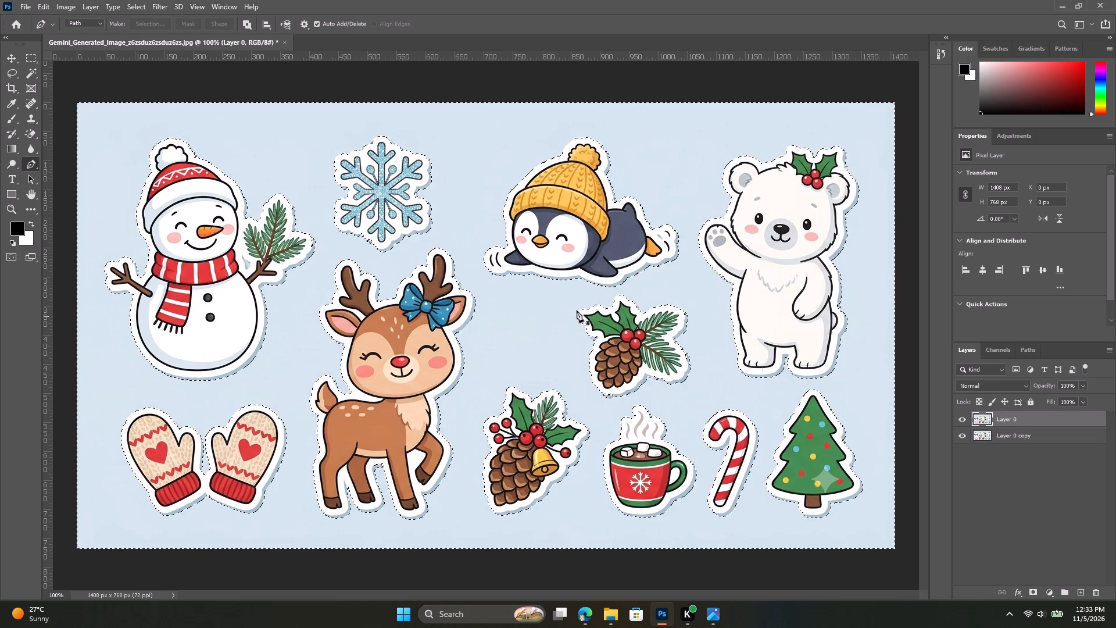
Erase the light blue background on the upper sticker layer with the Magic Eraser at tolerance 32.
key(e)
click(532, 324)
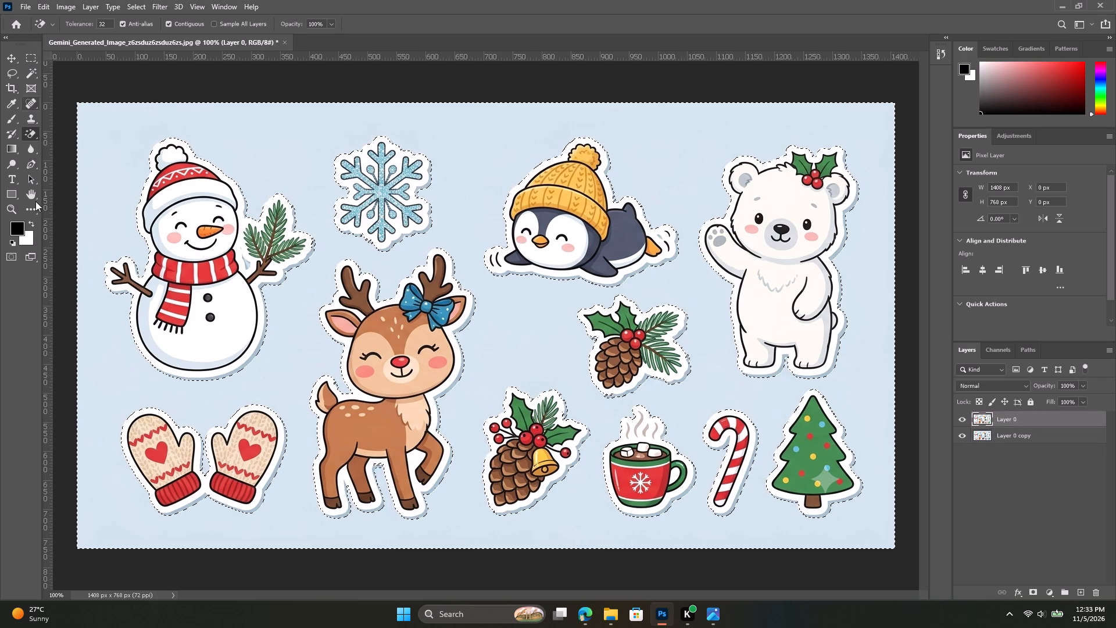
Using the Rectangular Marquee tool, open Select and Mask for the current selection and accept it without adjusting the edge.
right_click(167, 297)
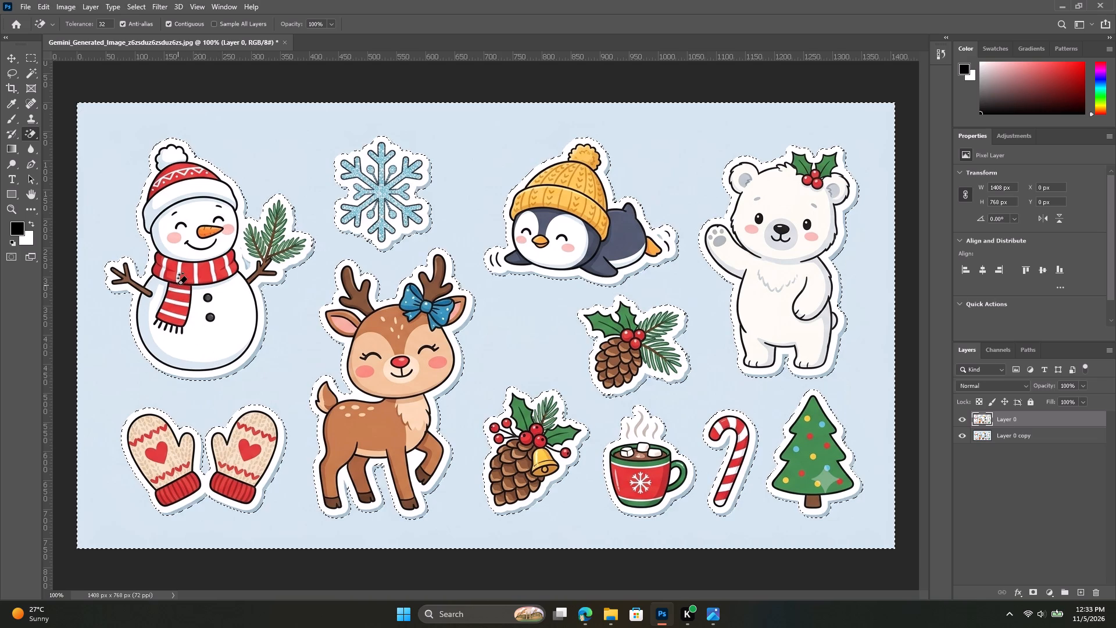
key(t)
key(v)
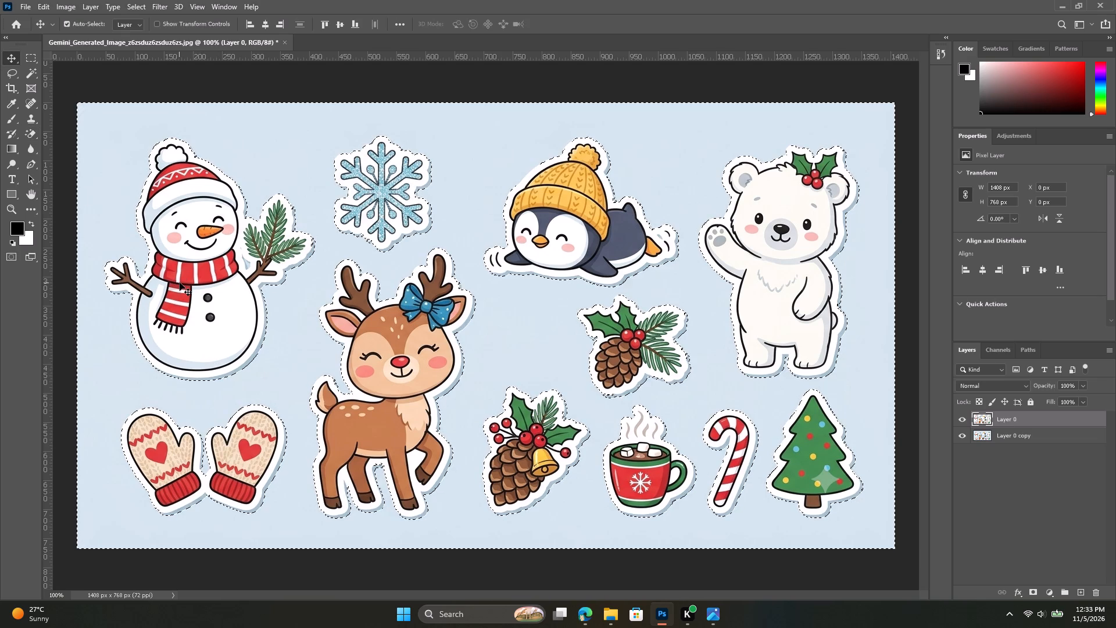
right_click(186, 270)
click(26, 58)
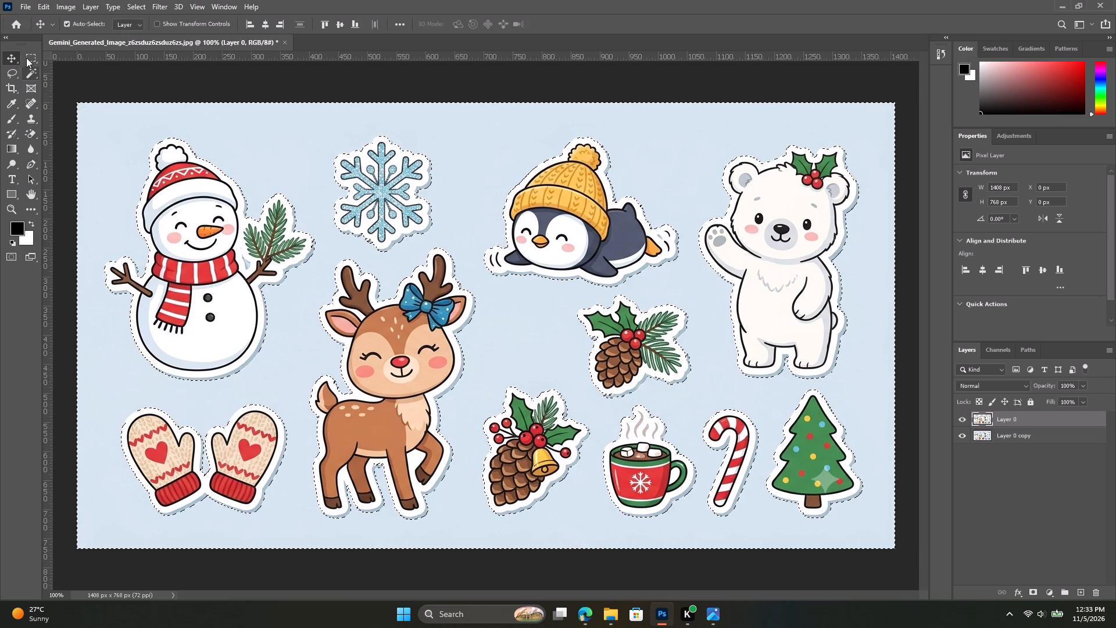
right_click(165, 261)
click(27, 53)
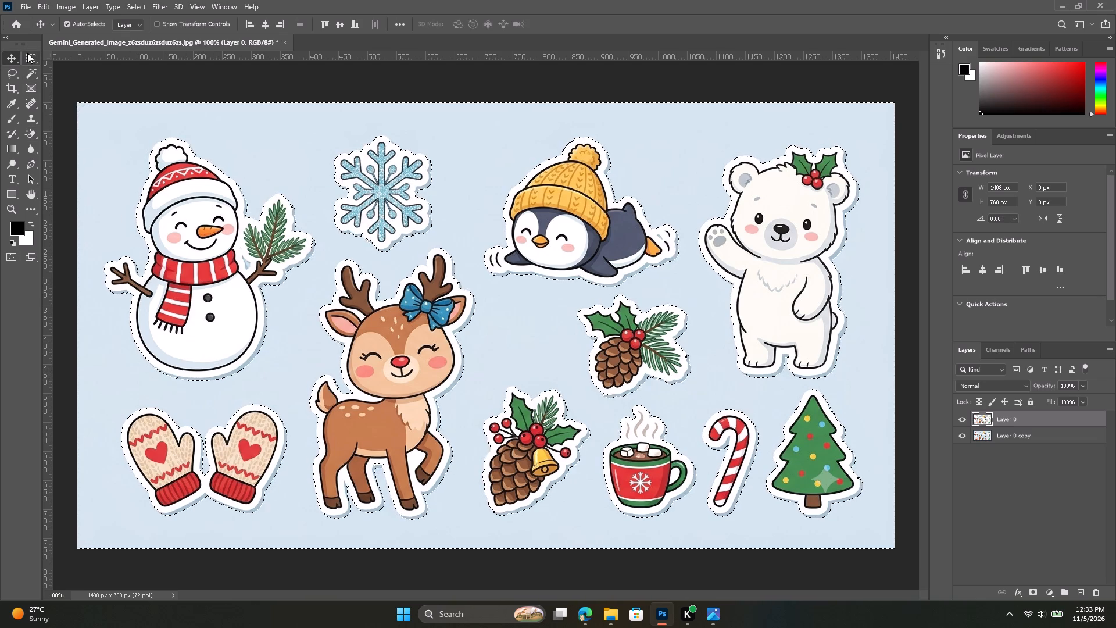
click(35, 58)
right_click(141, 208)
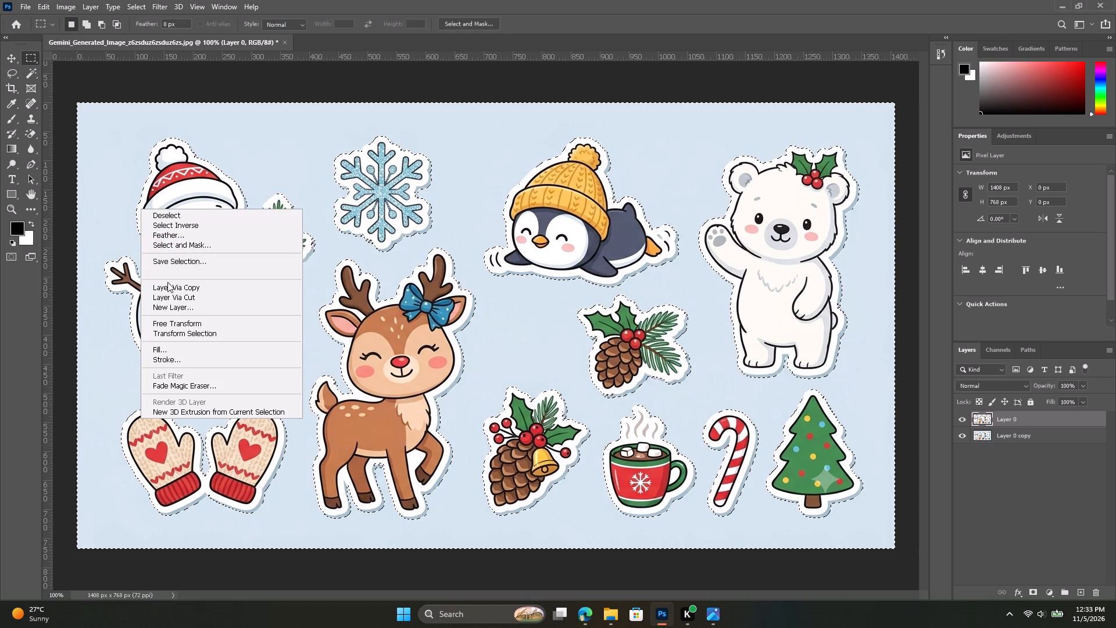
click(183, 246)
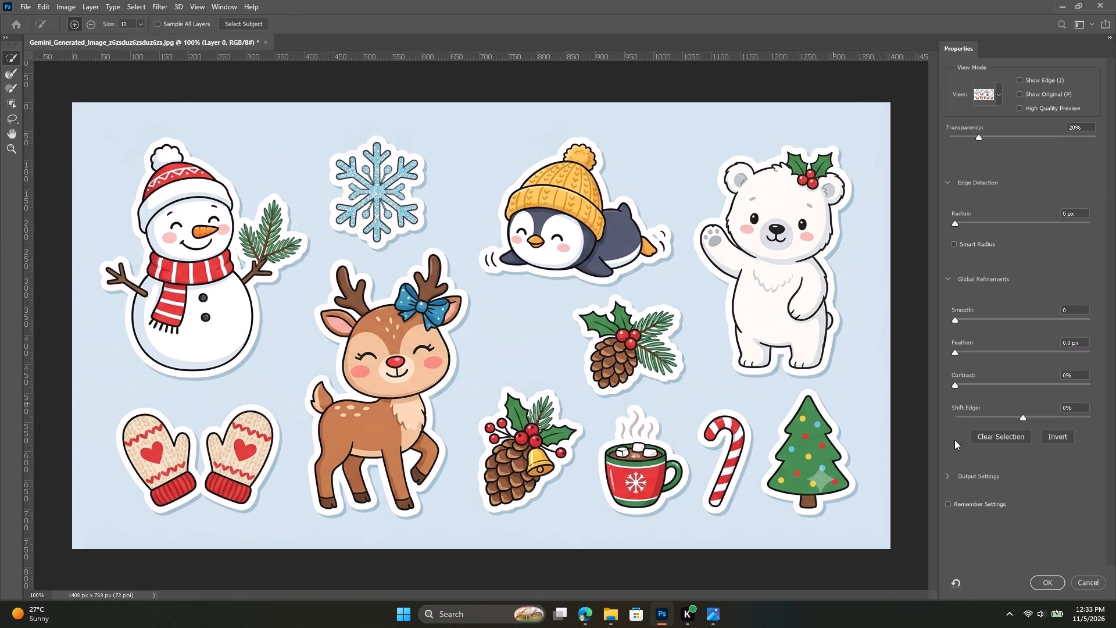
click(1054, 584)
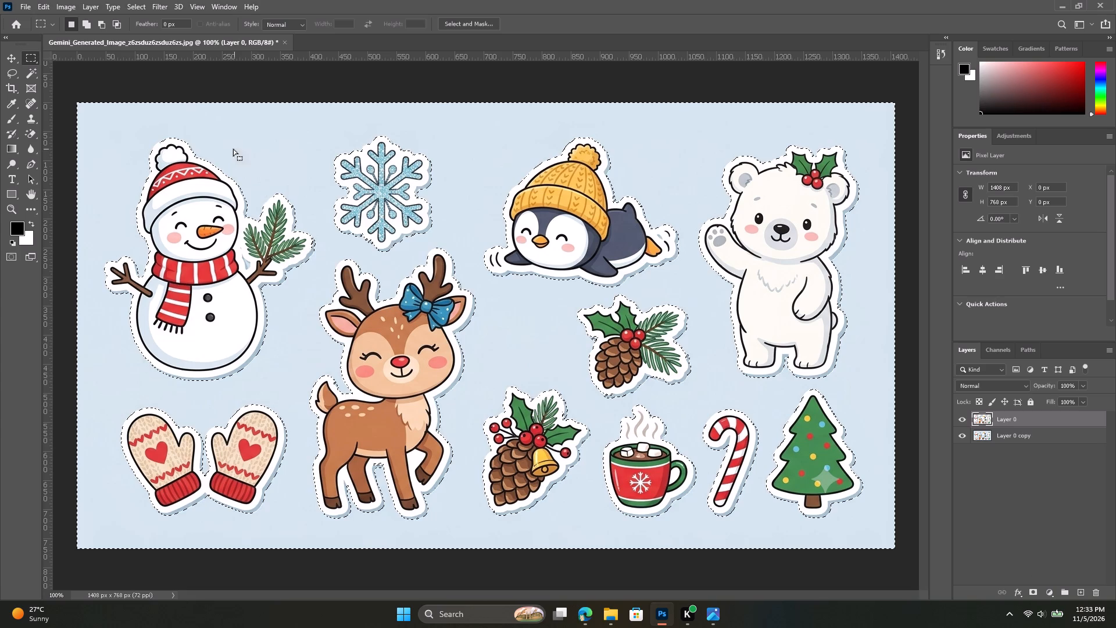
Make a work path from the selection with a tolerance of 2.0 pixels.
right_click(217, 313)
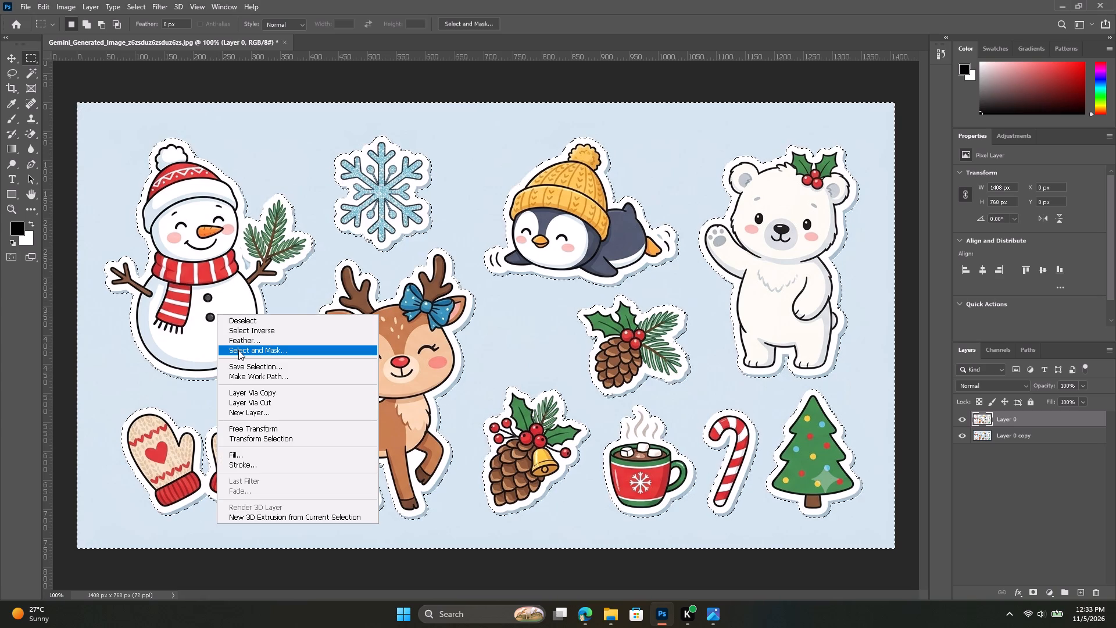
click(241, 373)
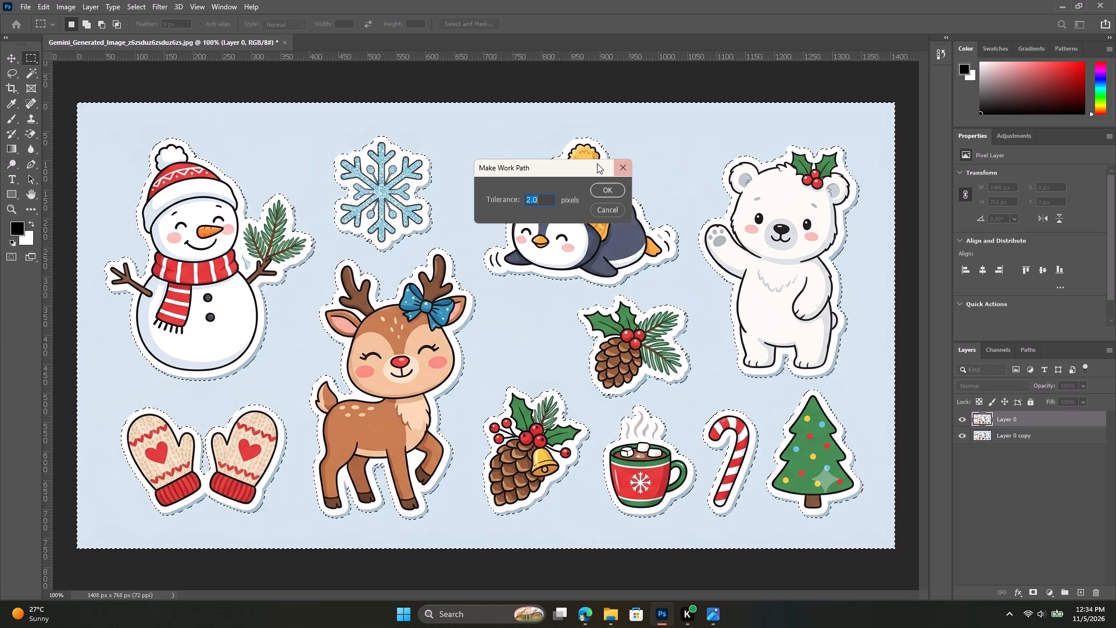
click(604, 189)
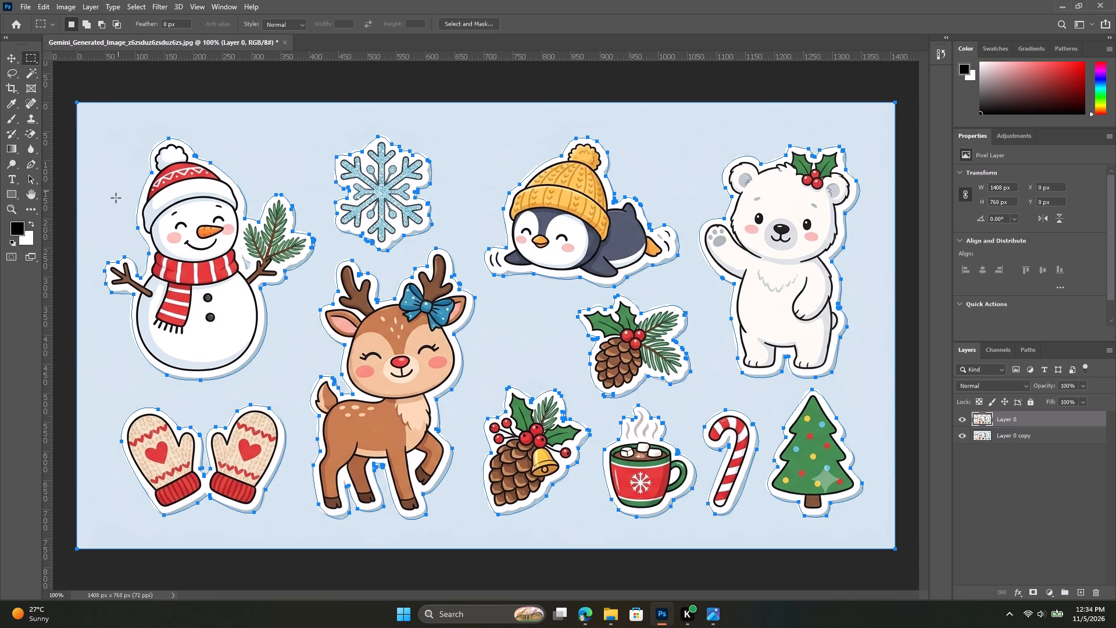
With the Pen tool, create a vector mask on the upper sticker layer from the work path and hide the path outline.
scroll(192, 312, up, 5)
alt+scroll(219, 312, up, 6)
alt+scroll(270, 340, up, 13)
alt+scroll(296, 352, down, 2)
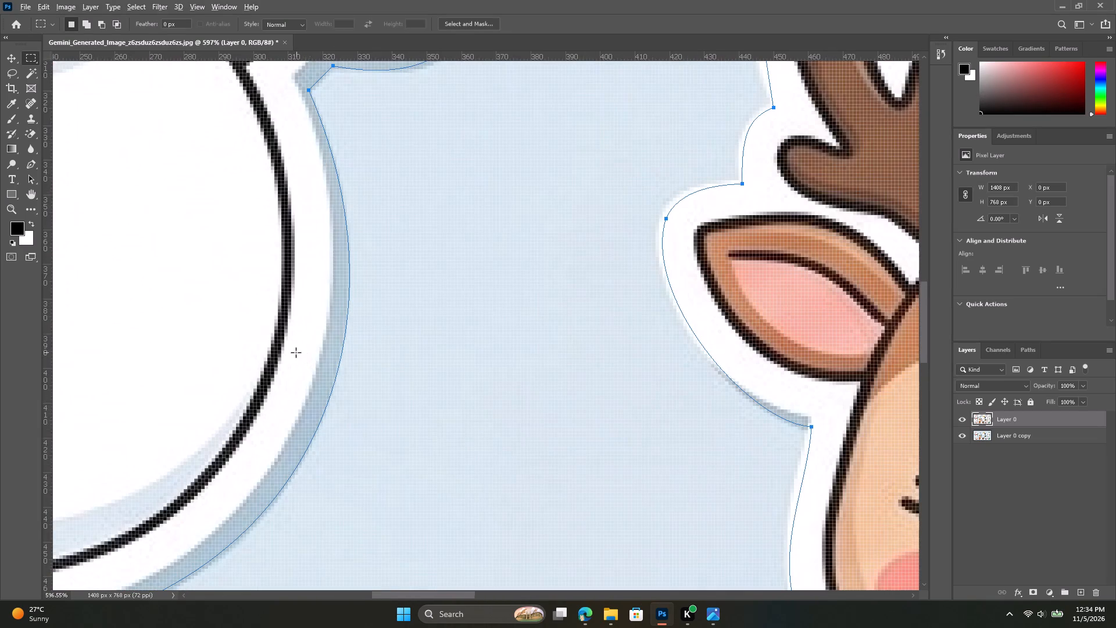
alt+scroll(296, 352, down, 20)
alt+scroll(296, 352, down, 2)
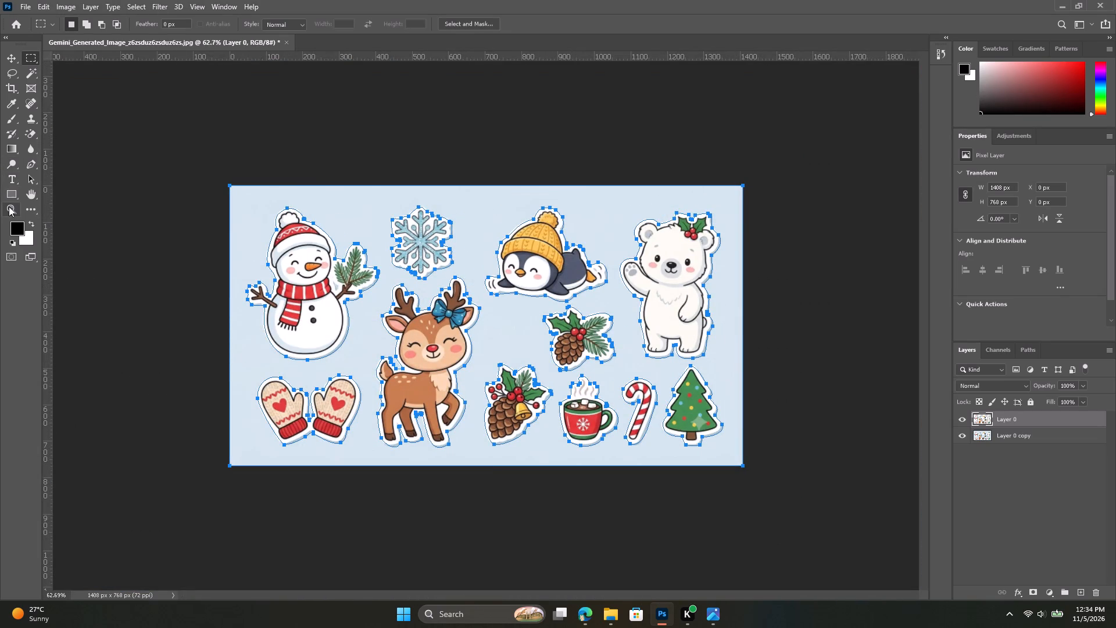
key(p)
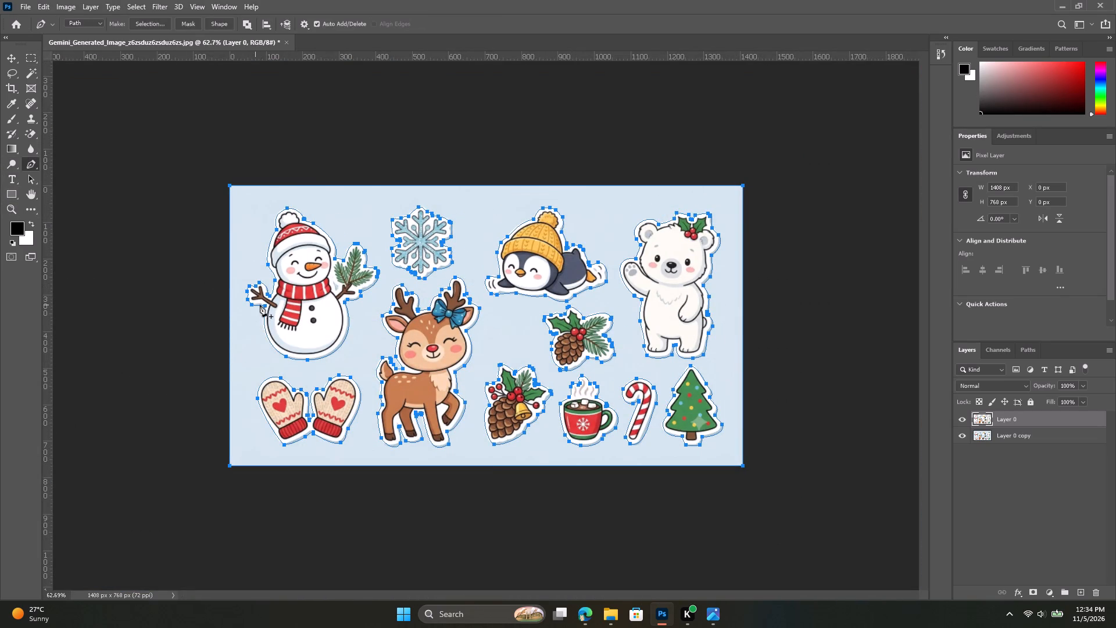
right_click(278, 307)
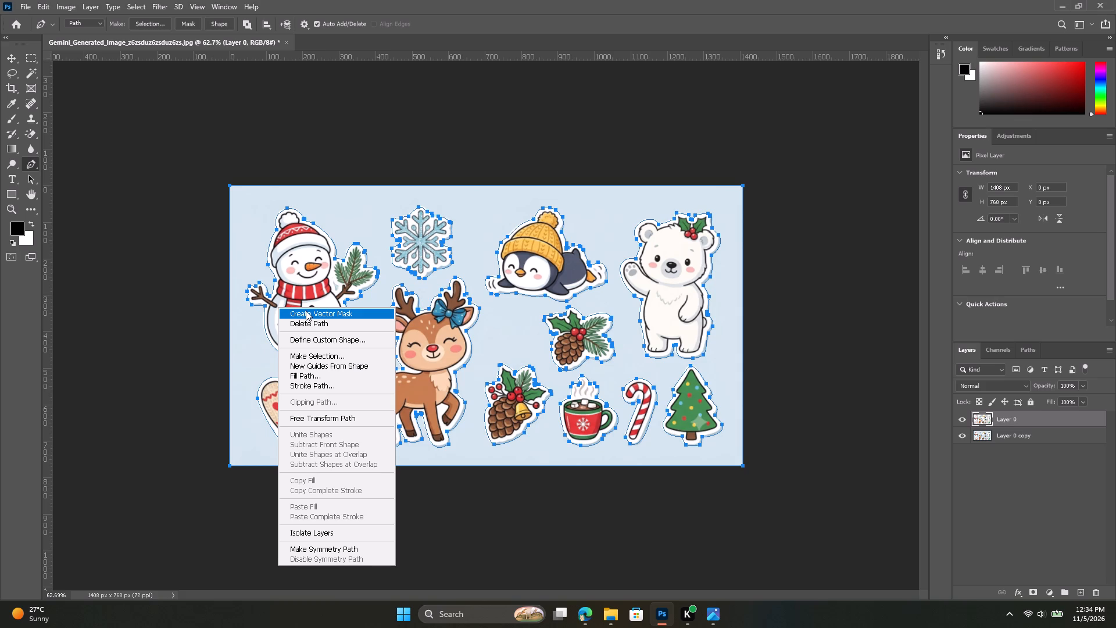
click(306, 311)
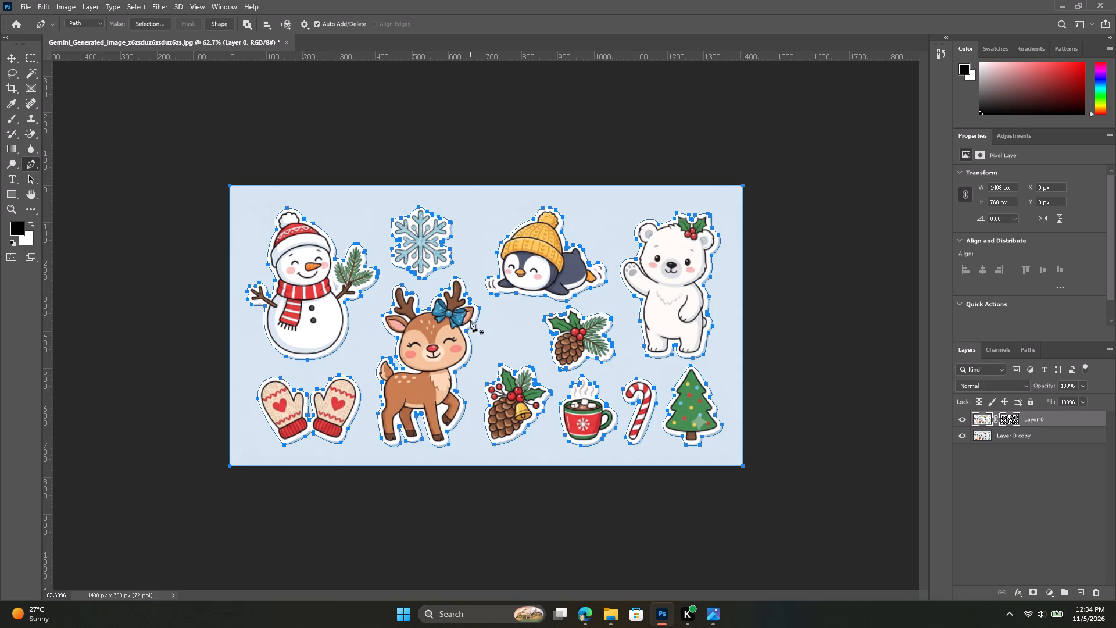
alt+scroll(497, 336, up, 11)
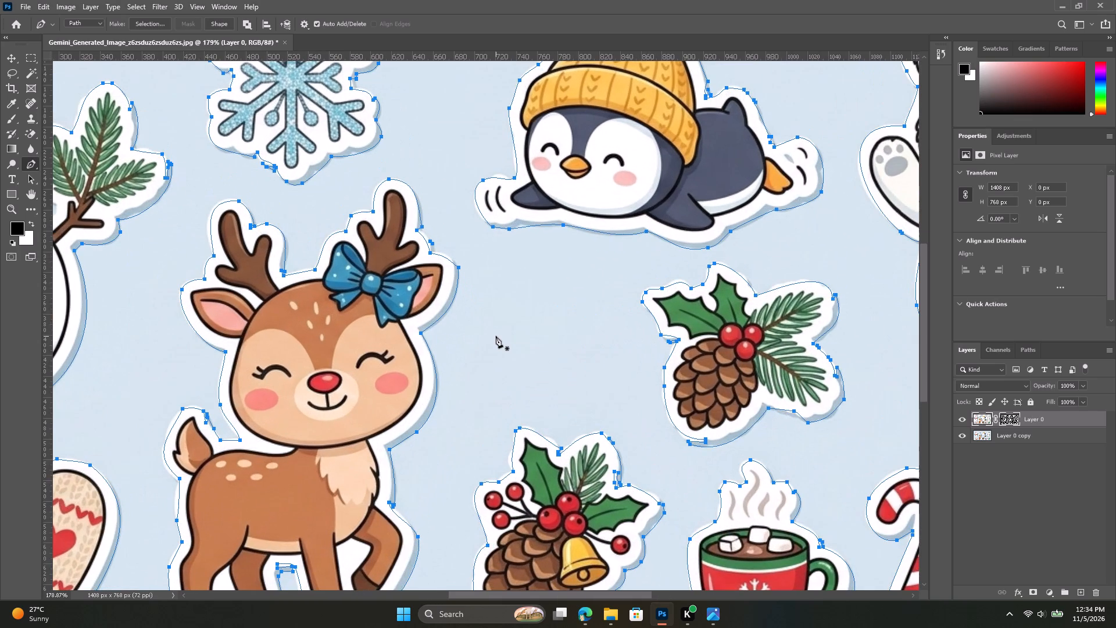
alt+scroll(495, 340, up, 19)
alt+scroll(460, 373, down, 3)
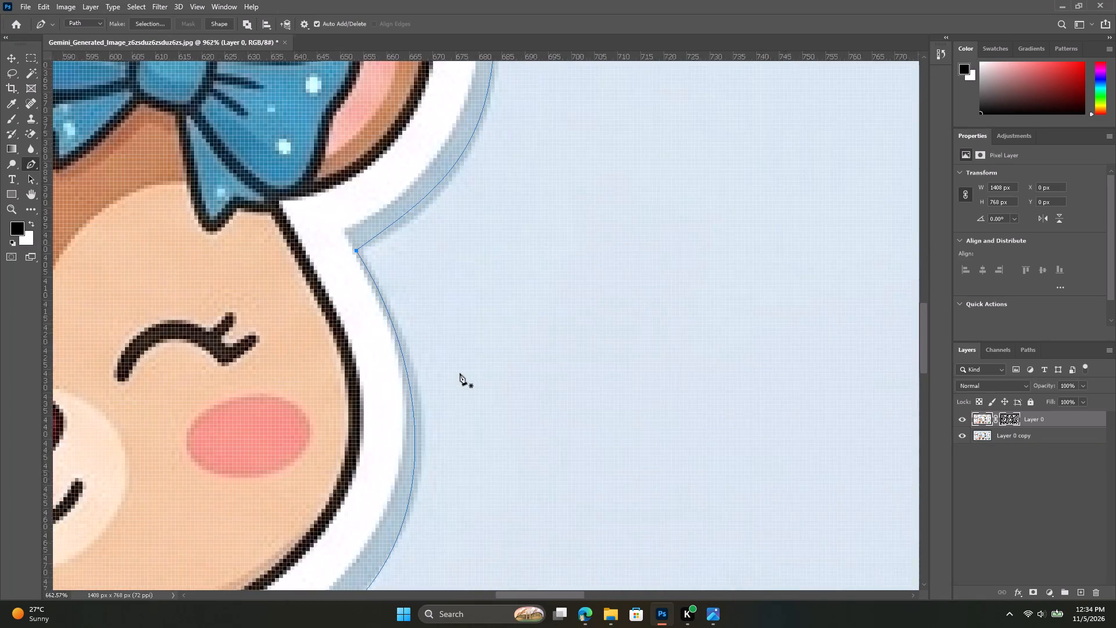
alt+scroll(460, 373, down, 9)
scroll(606, 387, down, 15)
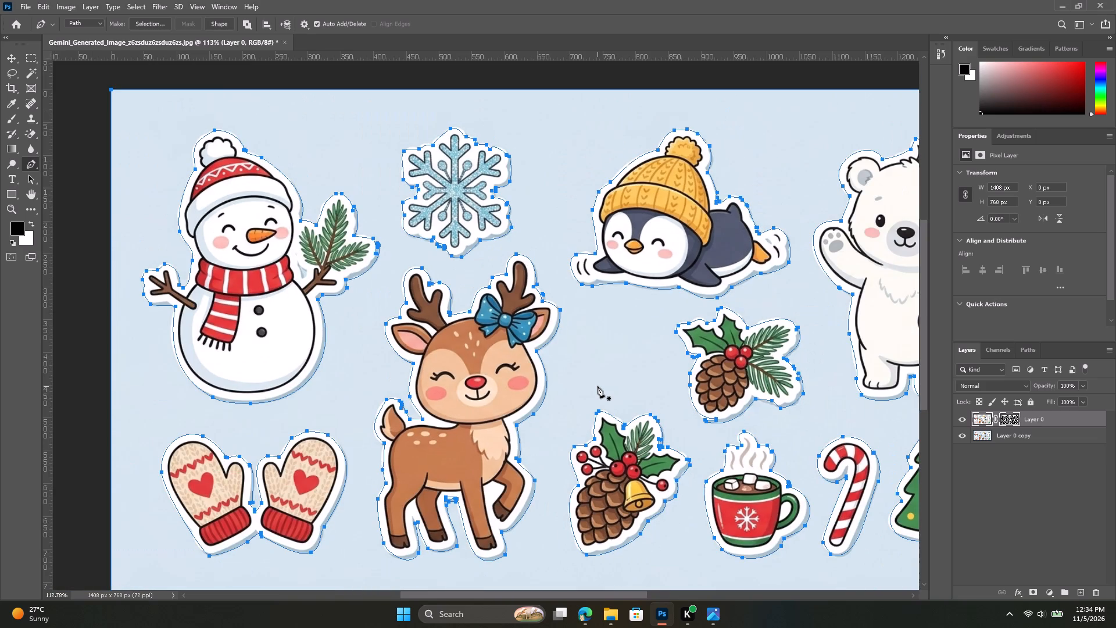
key(Return)
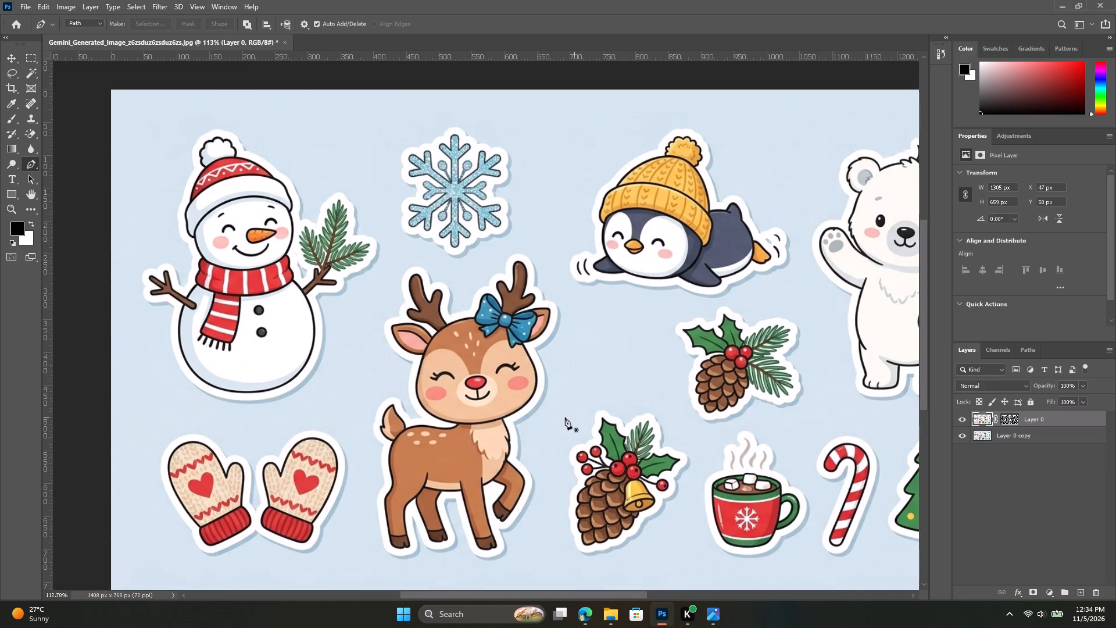
Examine the masked sticker edges around the reindeer and compare the artwork with the lower copy hidden and shown.
alt+scroll(563, 416, up, 20)
alt+scroll(563, 416, up, 6)
alt+scroll(517, 372, down, 11)
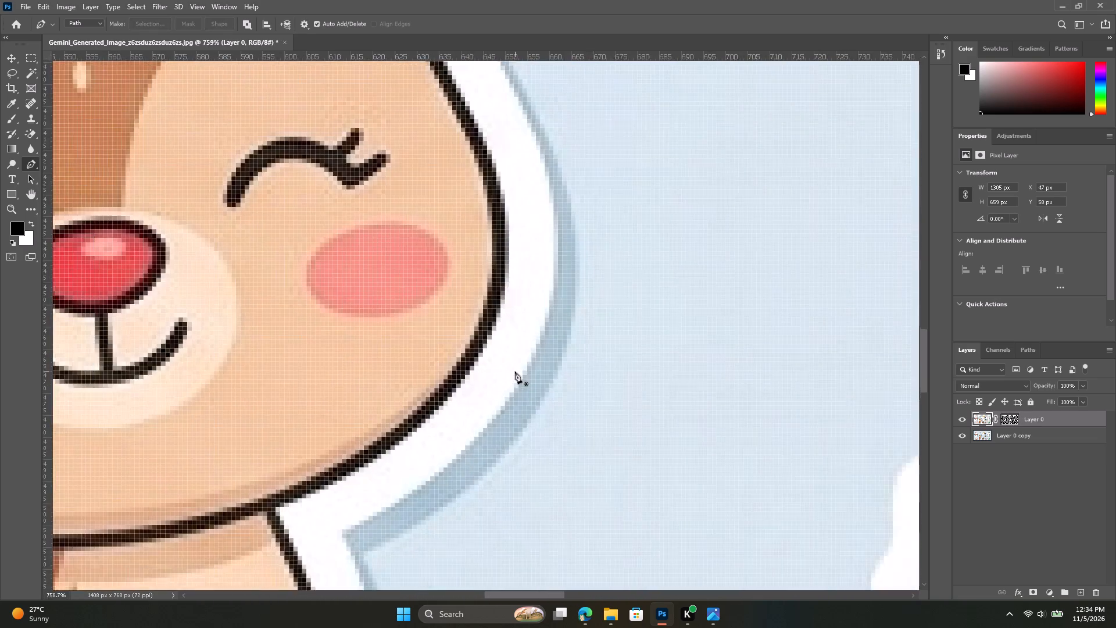
alt+scroll(515, 372, down, 3)
alt+scroll(446, 359, down, 17)
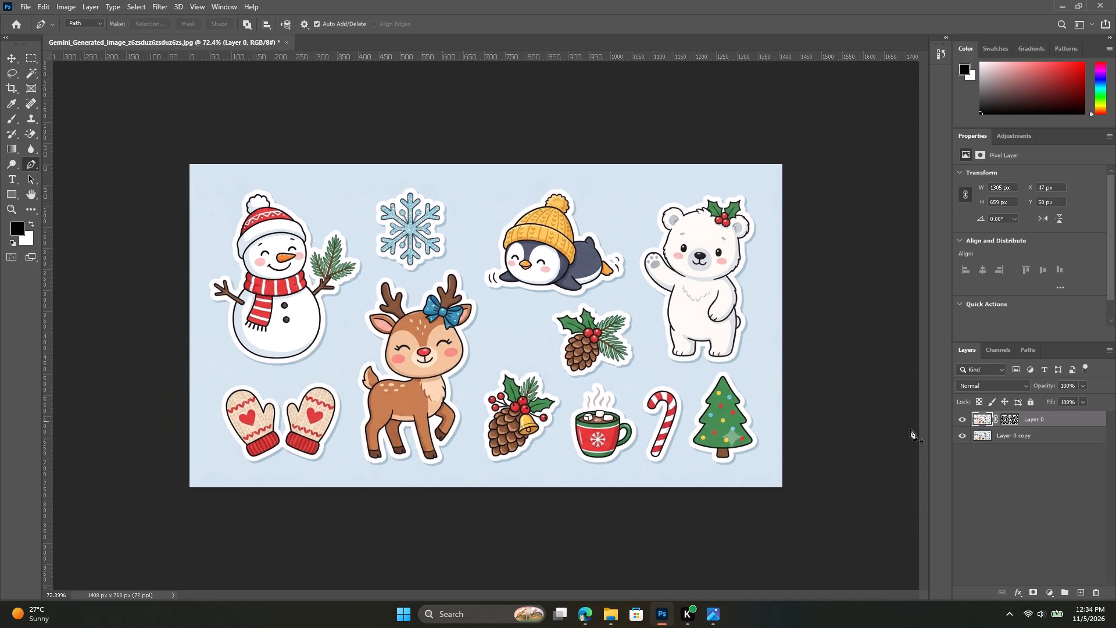
click(960, 434)
click(960, 435)
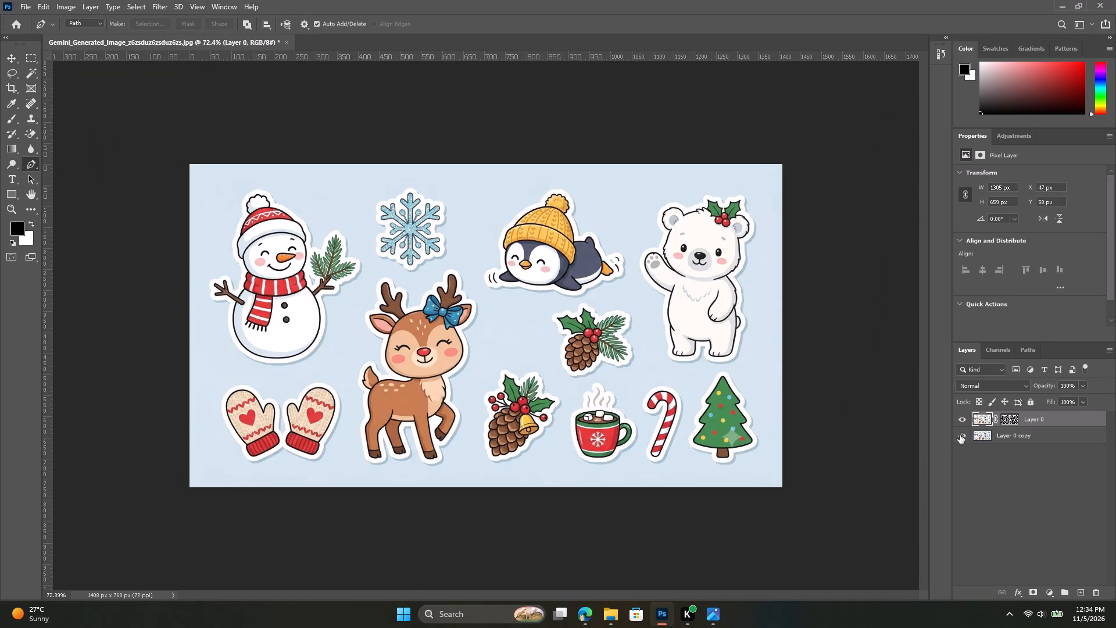
click(960, 435)
click(960, 435)
Erase the light blue background on the lower sticker copy with the Magic Eraser at tolerance 32 and check the reindeer's edges.
click(995, 434)
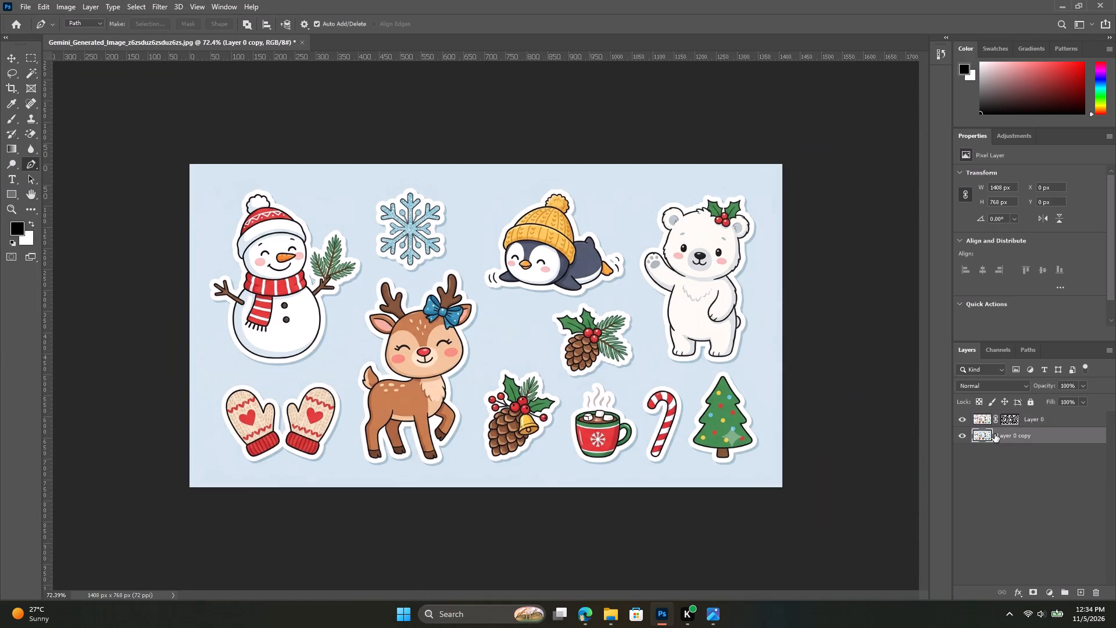
key(e)
click(502, 333)
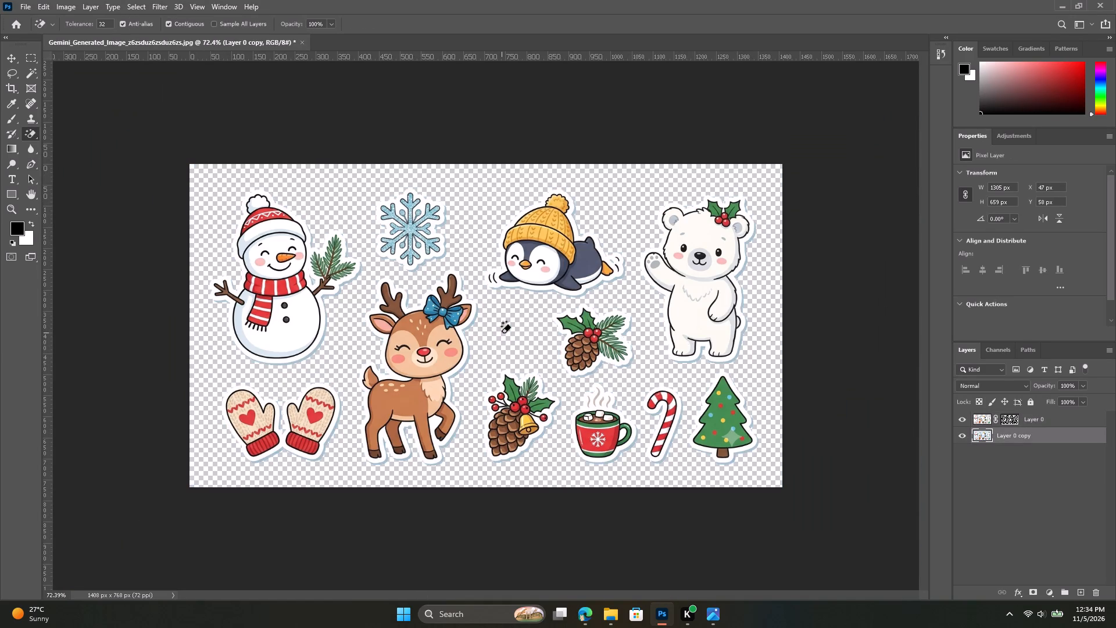
alt+scroll(452, 379, up, 20)
alt+scroll(452, 379, up, 10)
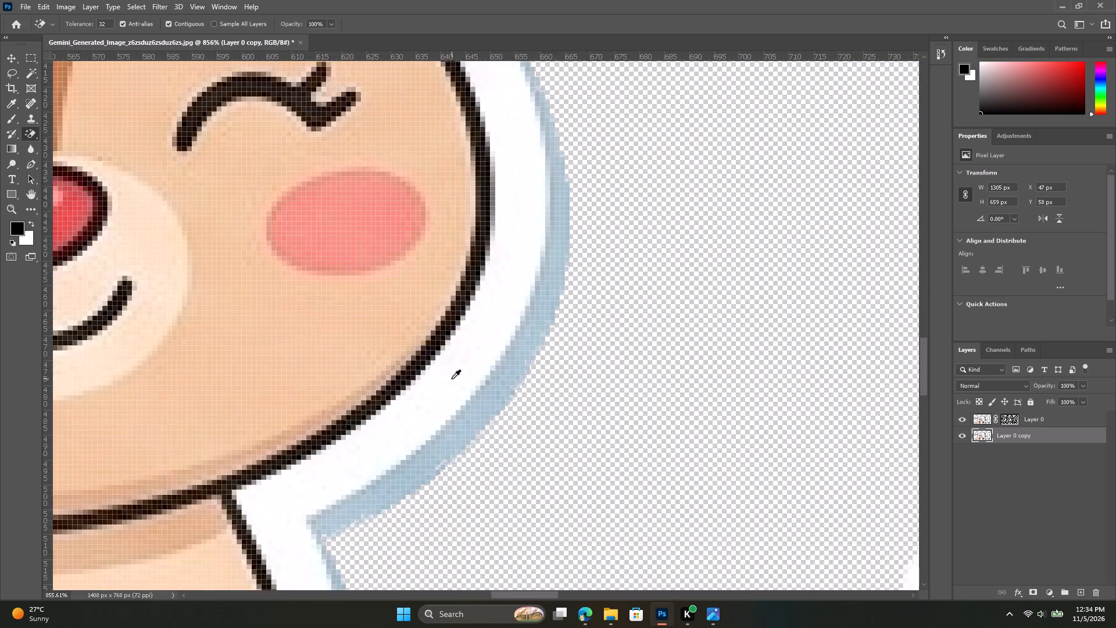
alt+scroll(452, 379, up, 2)
alt+scroll(449, 378, down, 20)
alt+scroll(449, 378, down, 14)
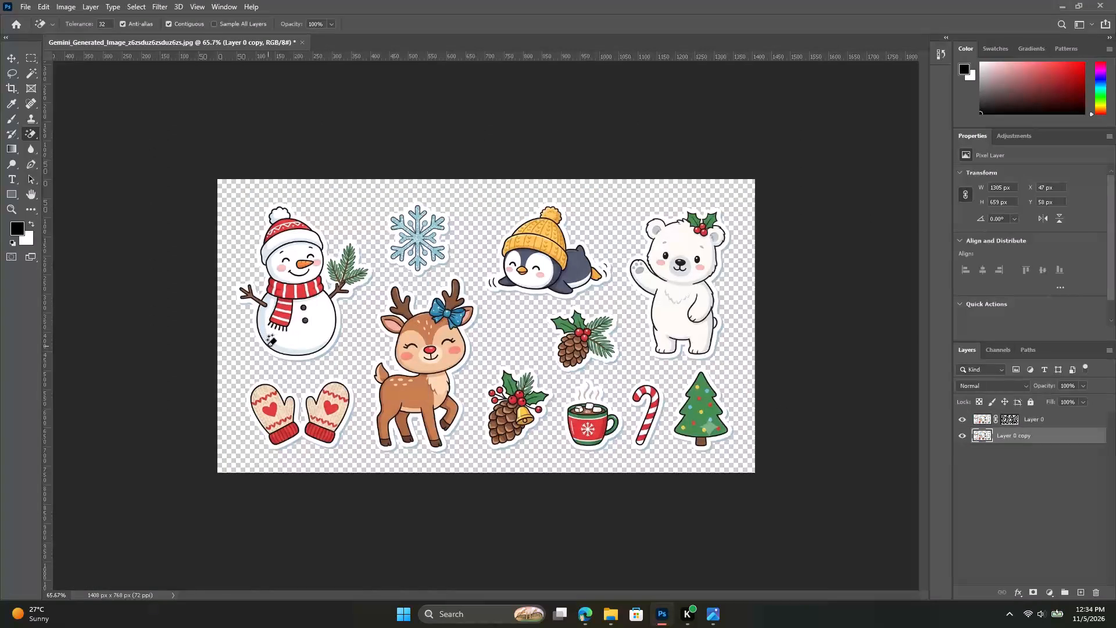
Examine the erased sticker edges around the snowman and the reindeer close up.
alt+scroll(260, 352, up, 6)
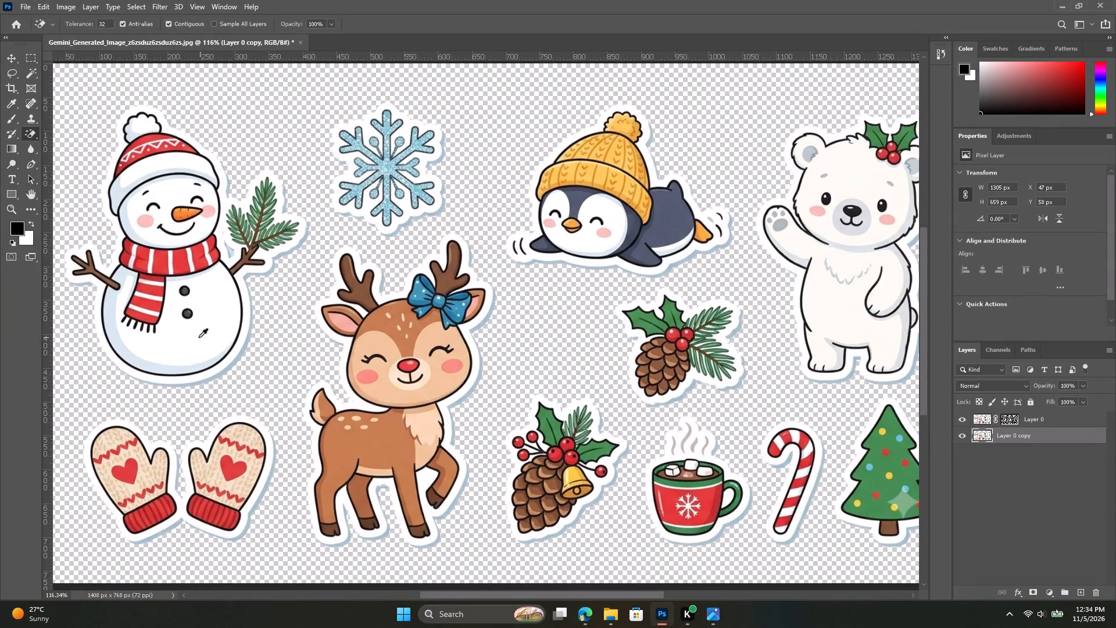
alt+scroll(199, 337, up, 8)
alt+scroll(199, 336, down, 6)
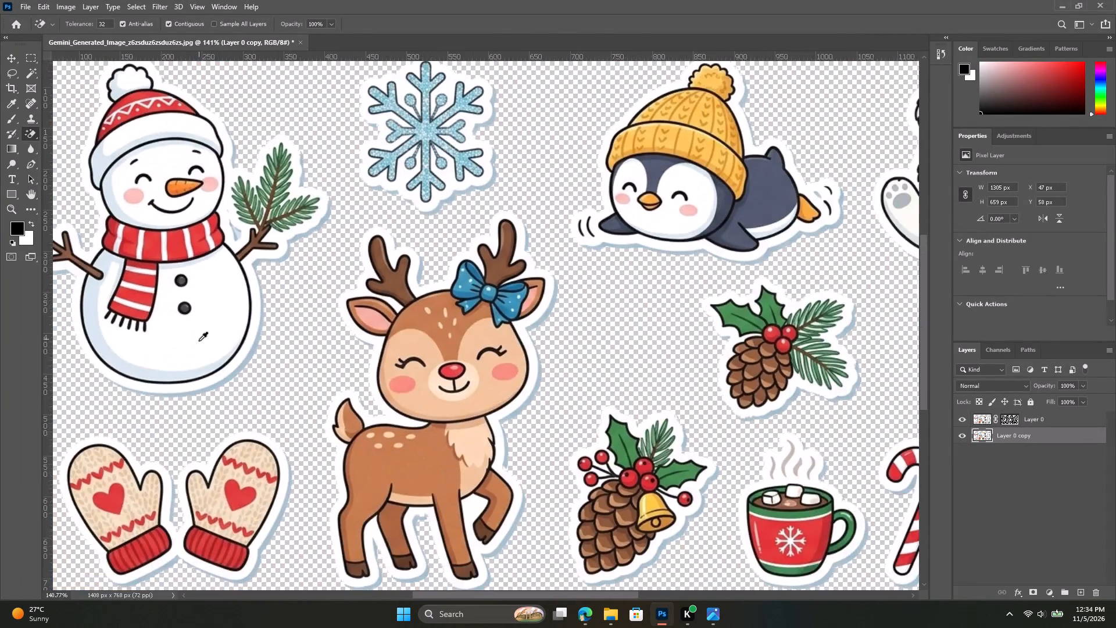
alt+scroll(199, 341, up, 8)
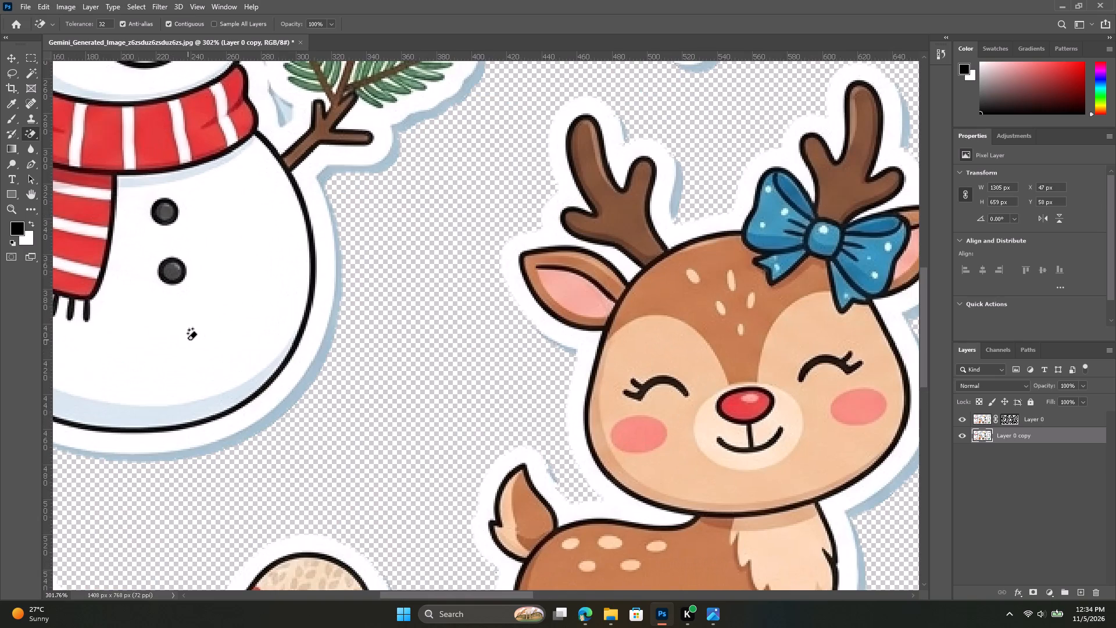
scroll(188, 340, down, 18)
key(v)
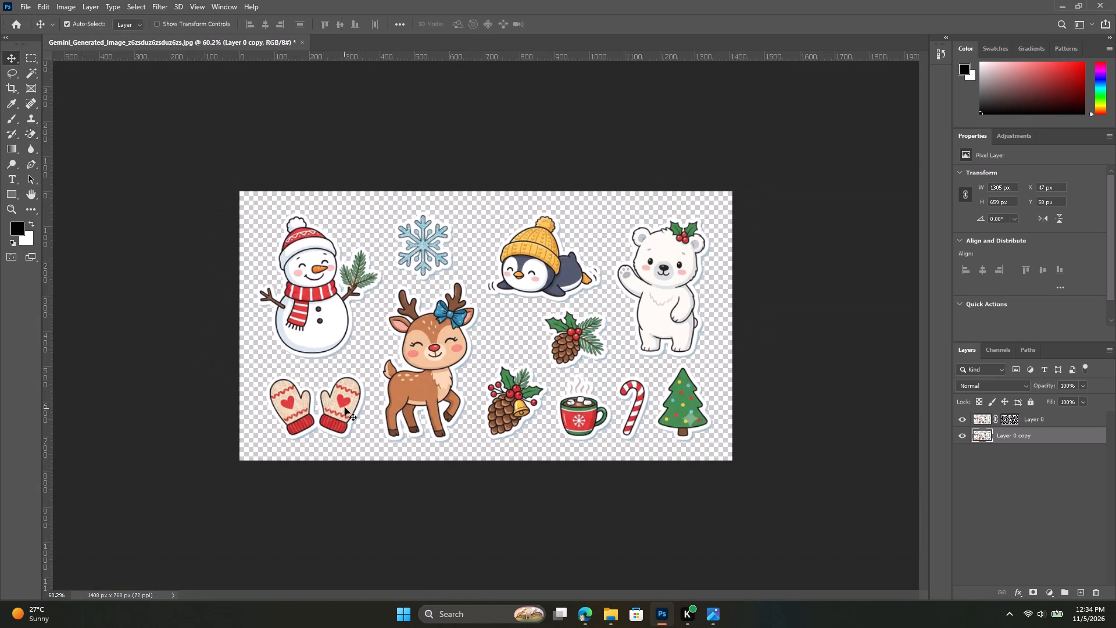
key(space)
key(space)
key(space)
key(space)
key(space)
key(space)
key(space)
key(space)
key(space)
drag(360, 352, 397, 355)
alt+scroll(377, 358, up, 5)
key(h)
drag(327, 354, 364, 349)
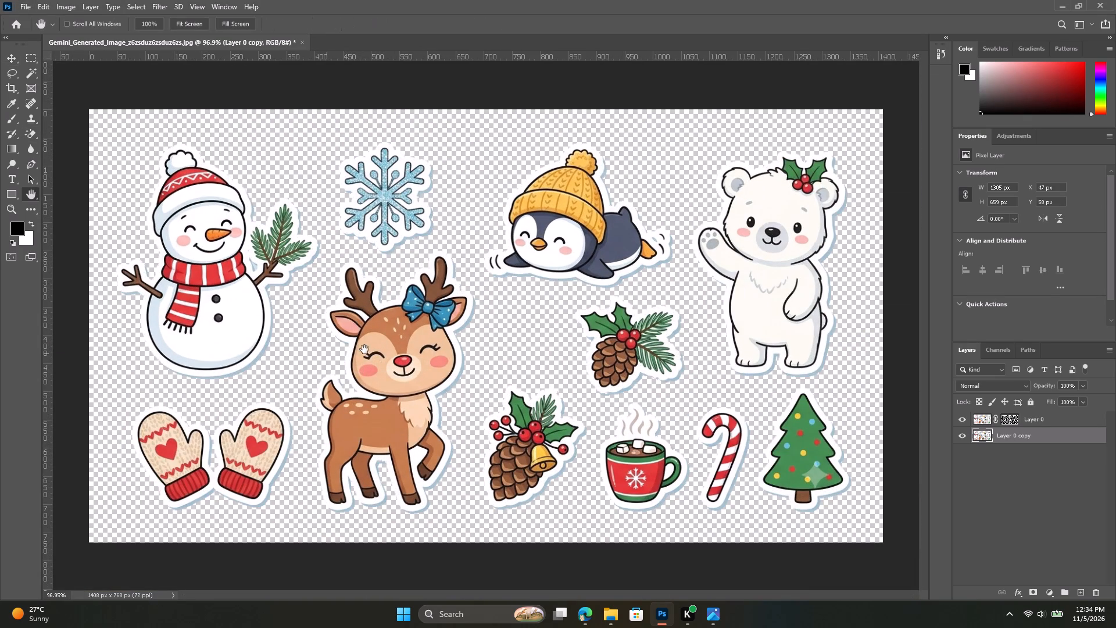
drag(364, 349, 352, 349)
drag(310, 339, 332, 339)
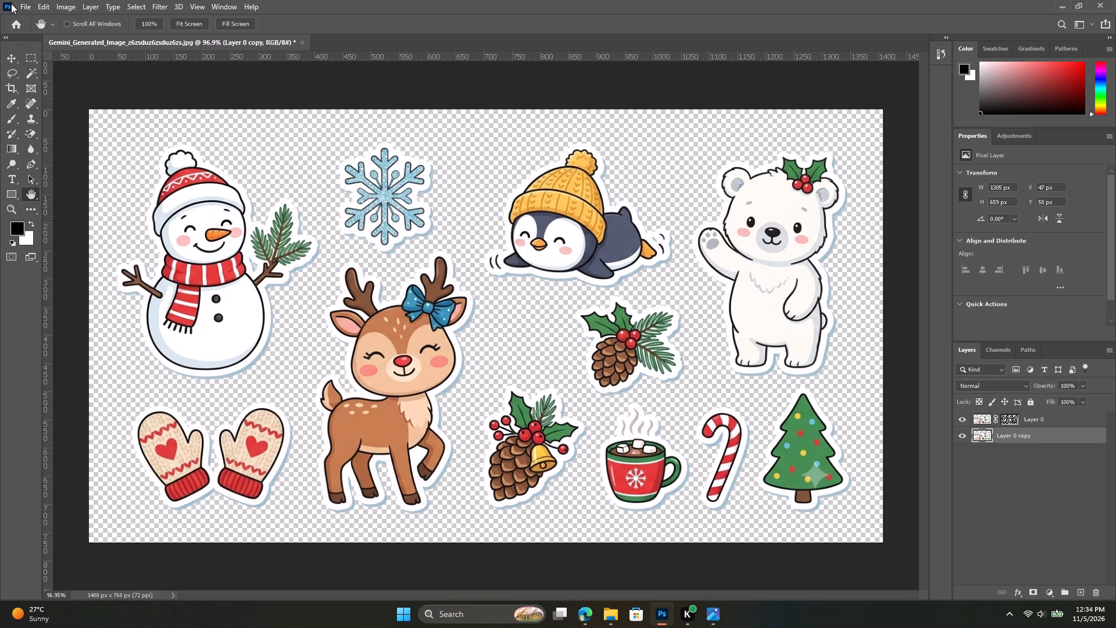
Quick-export the transparent sticker sheet as a PNG into the VICTOR folder.
click(24, 0)
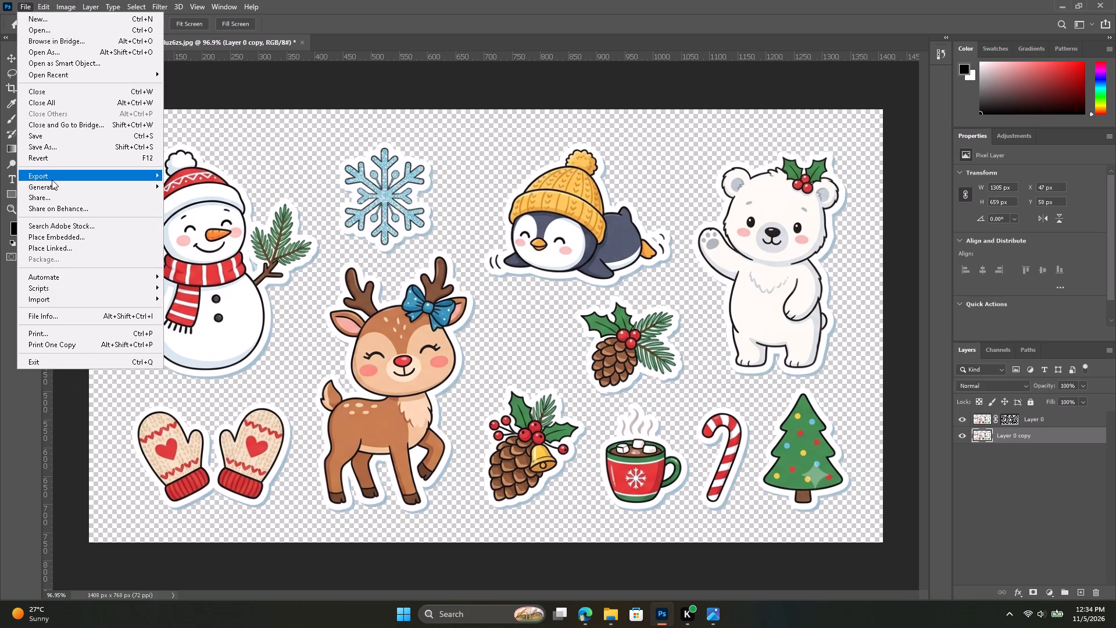
click(191, 172)
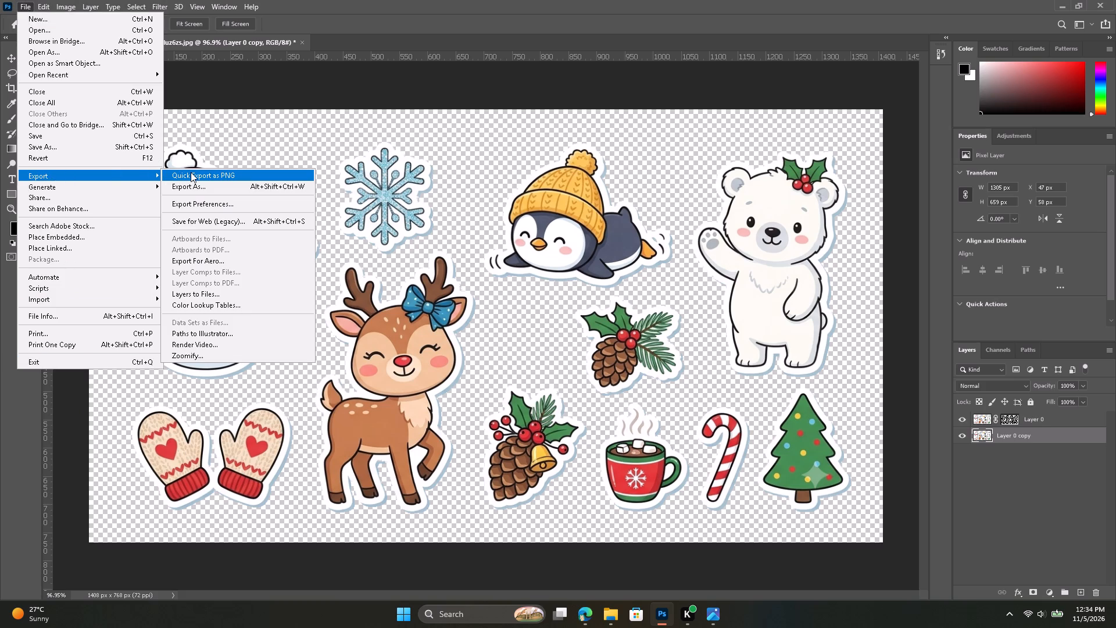
click(469, 292)
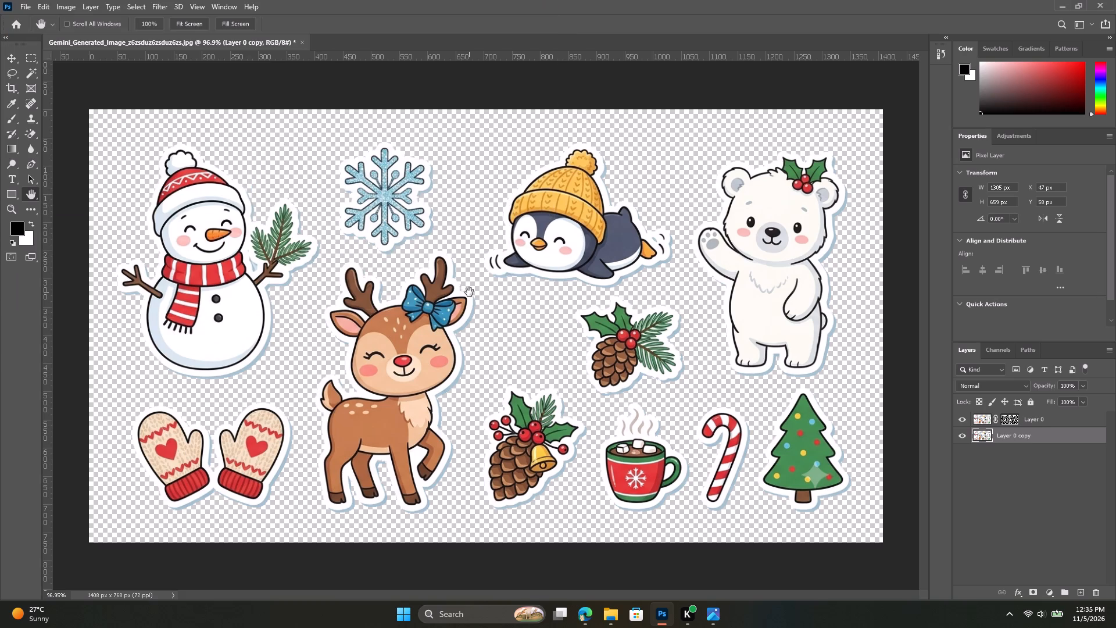
Switch to Microsoft Edge and open the PixelPanda Photo Enhancer from a new tab.
click(582, 615)
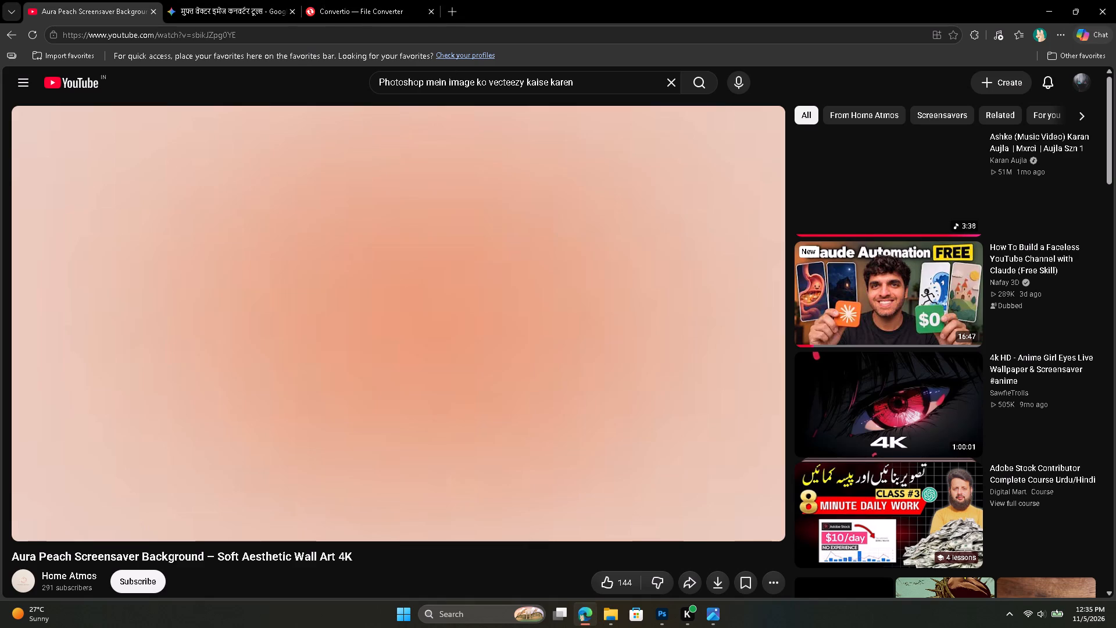
click(325, 16)
click(443, 13)
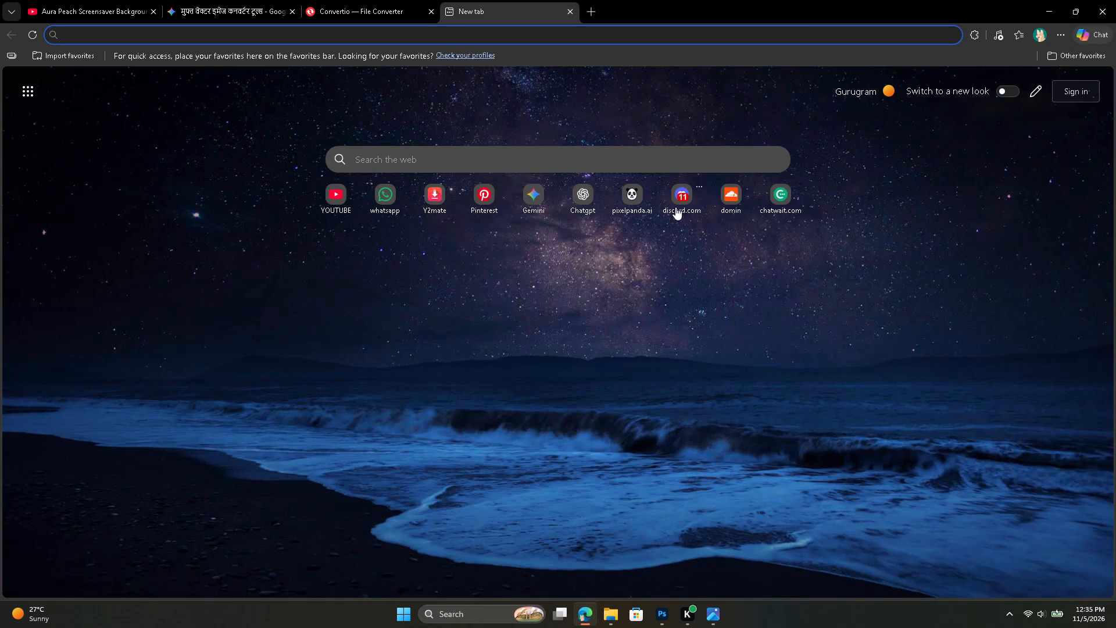
click(626, 205)
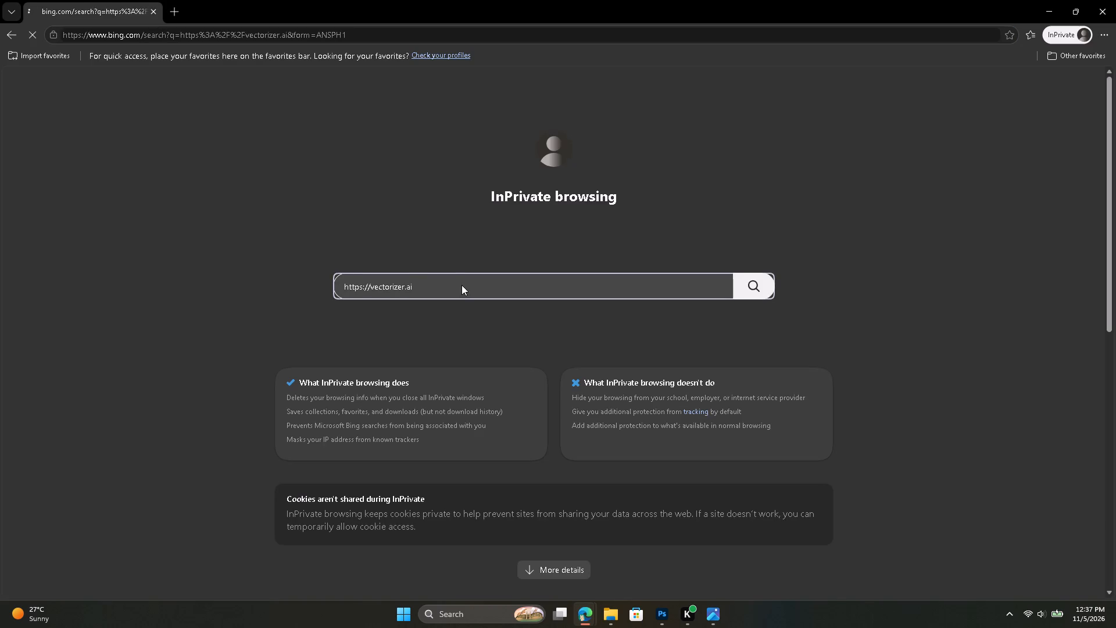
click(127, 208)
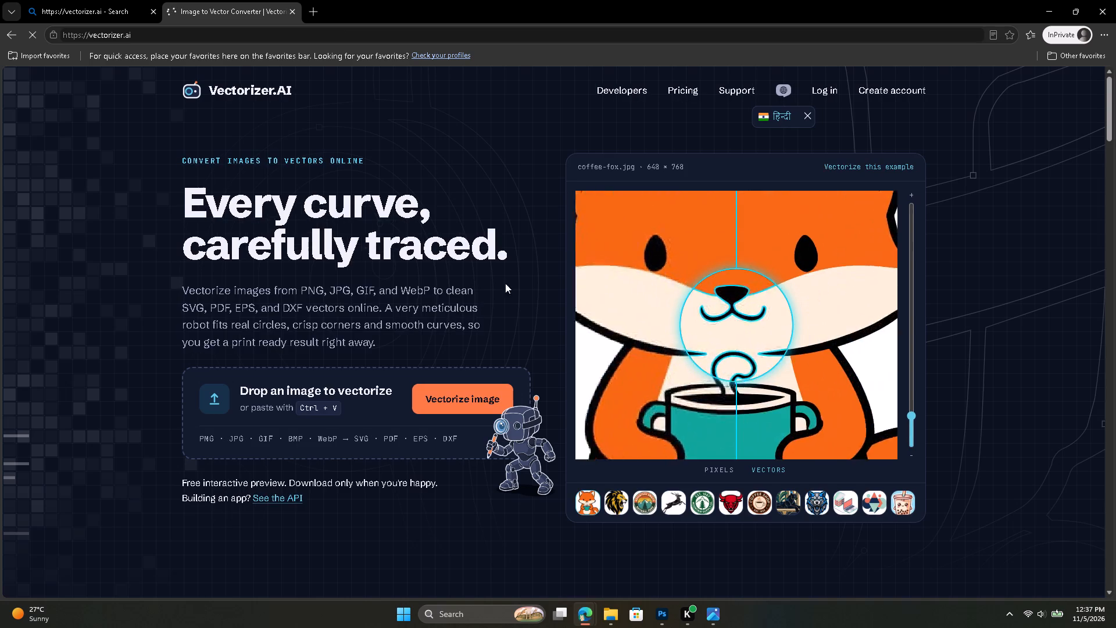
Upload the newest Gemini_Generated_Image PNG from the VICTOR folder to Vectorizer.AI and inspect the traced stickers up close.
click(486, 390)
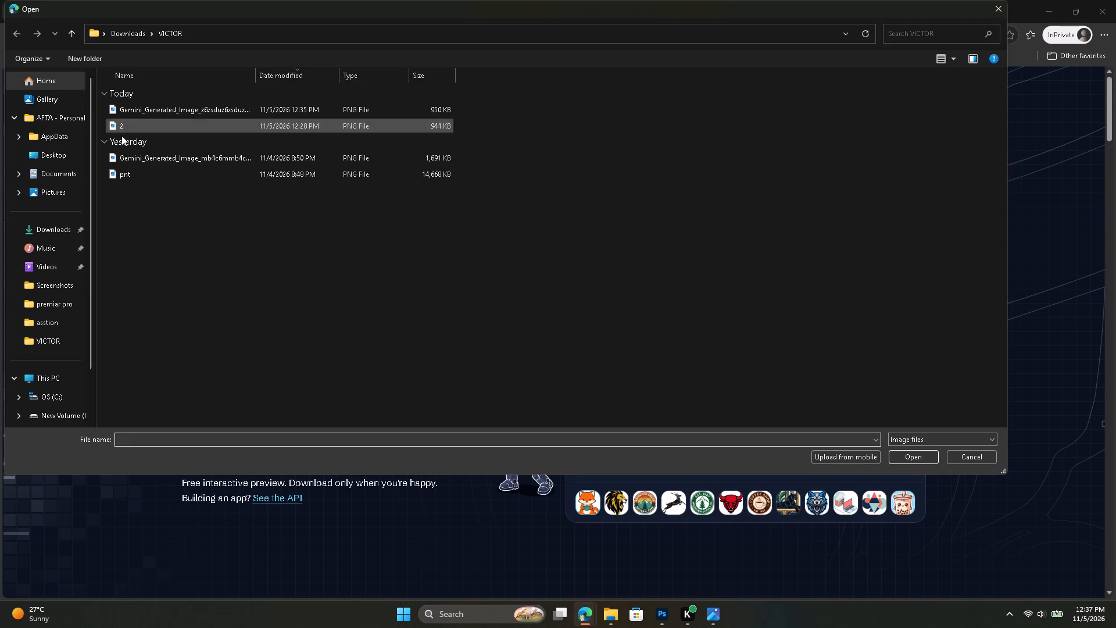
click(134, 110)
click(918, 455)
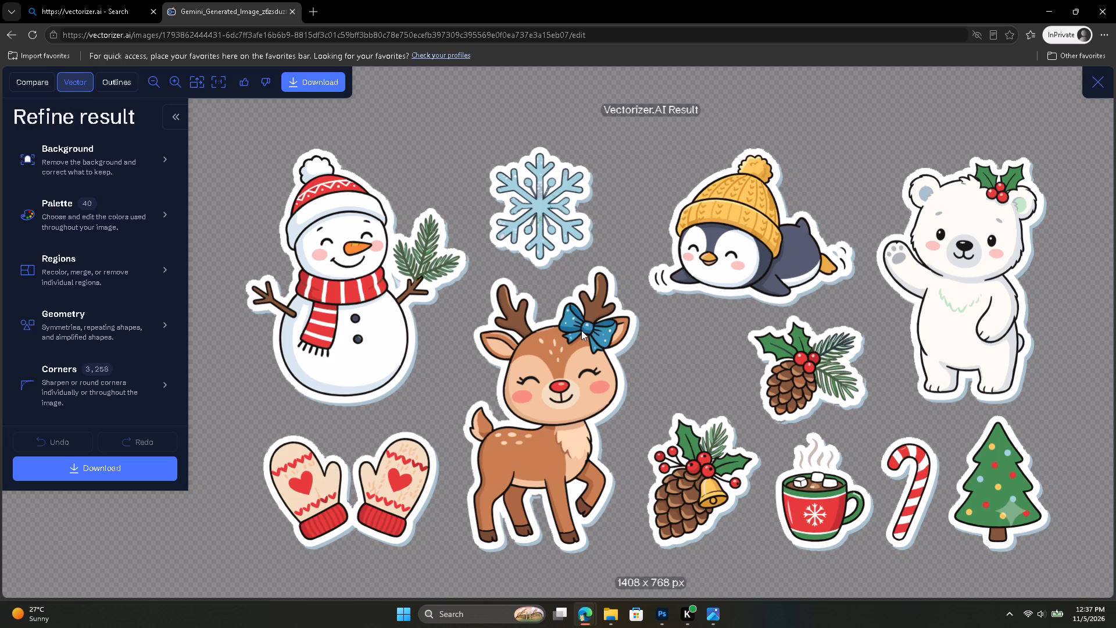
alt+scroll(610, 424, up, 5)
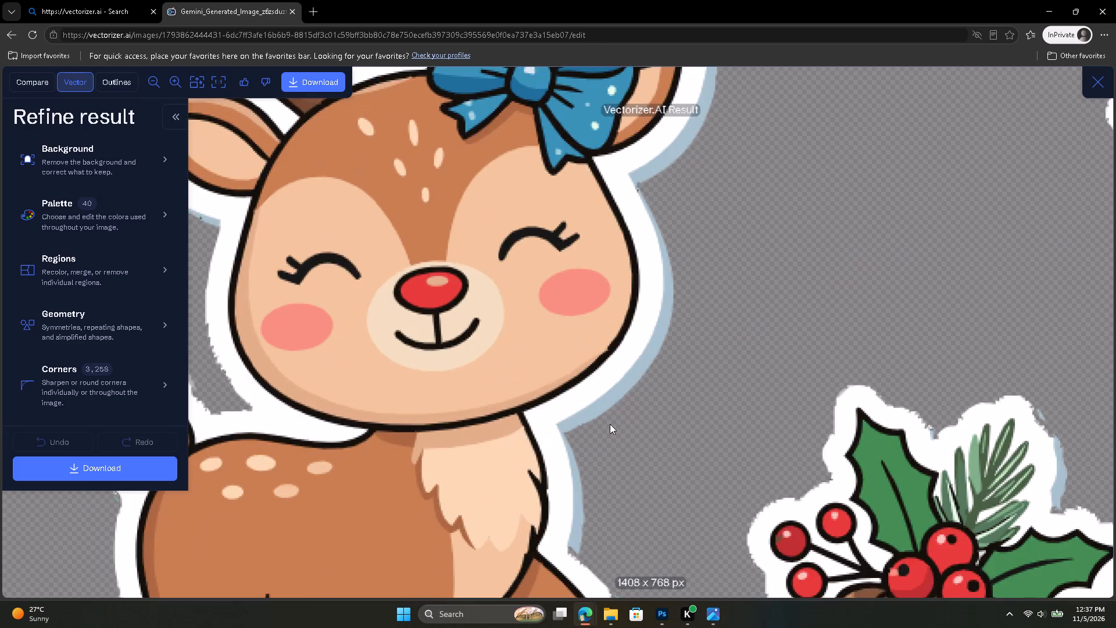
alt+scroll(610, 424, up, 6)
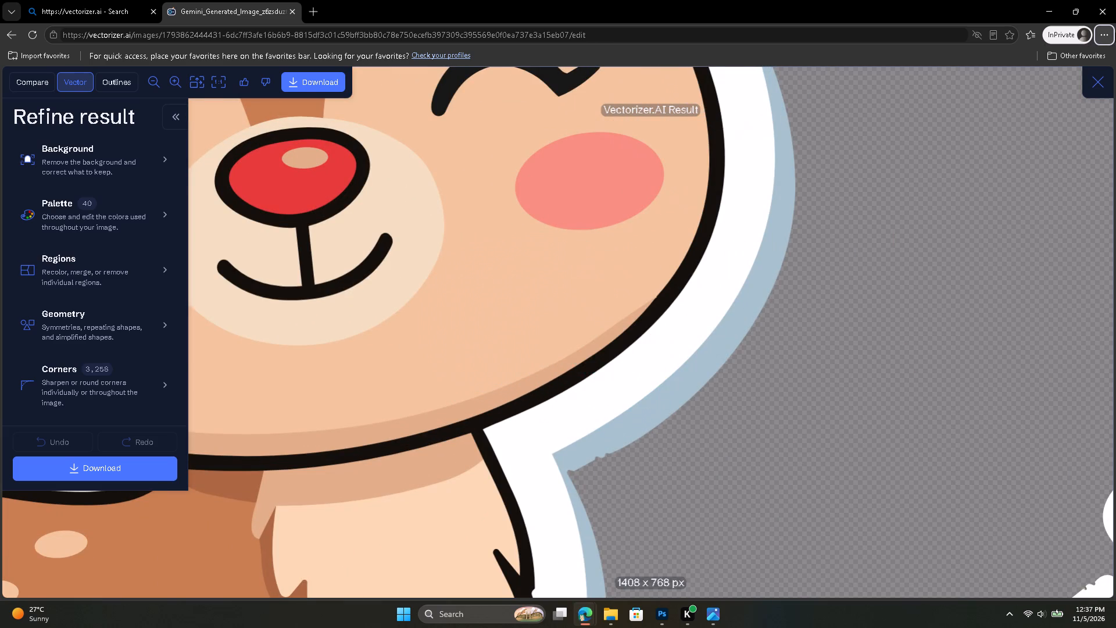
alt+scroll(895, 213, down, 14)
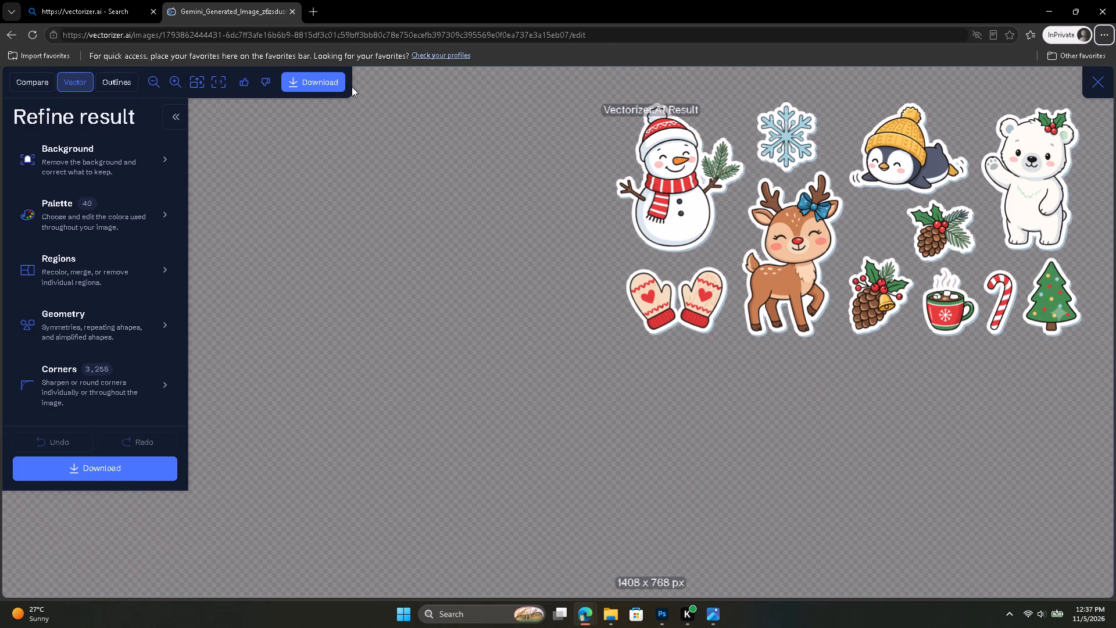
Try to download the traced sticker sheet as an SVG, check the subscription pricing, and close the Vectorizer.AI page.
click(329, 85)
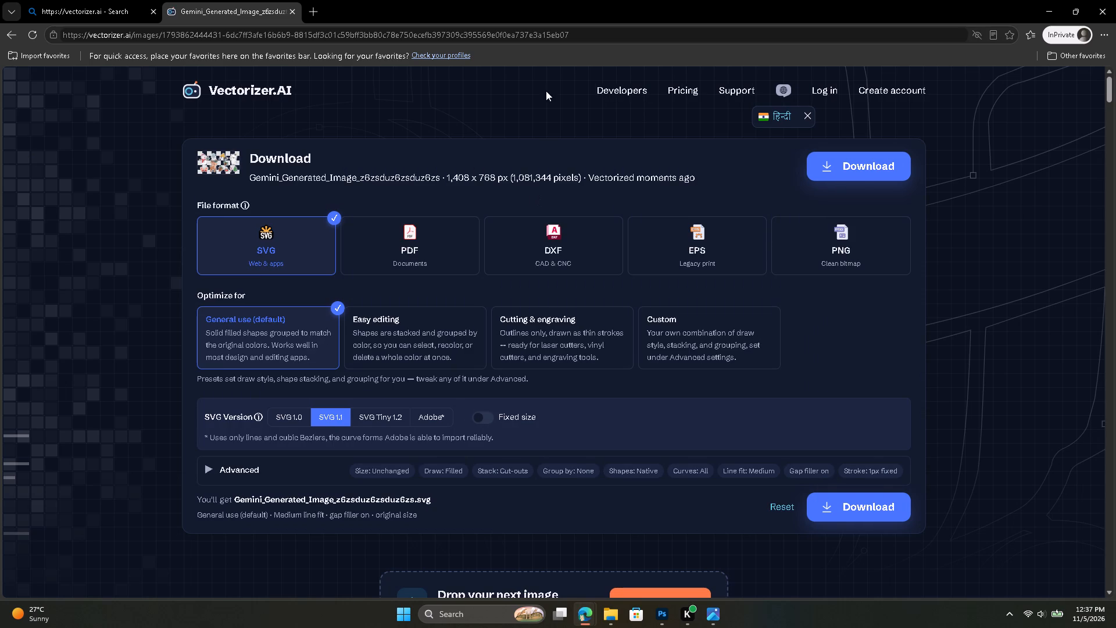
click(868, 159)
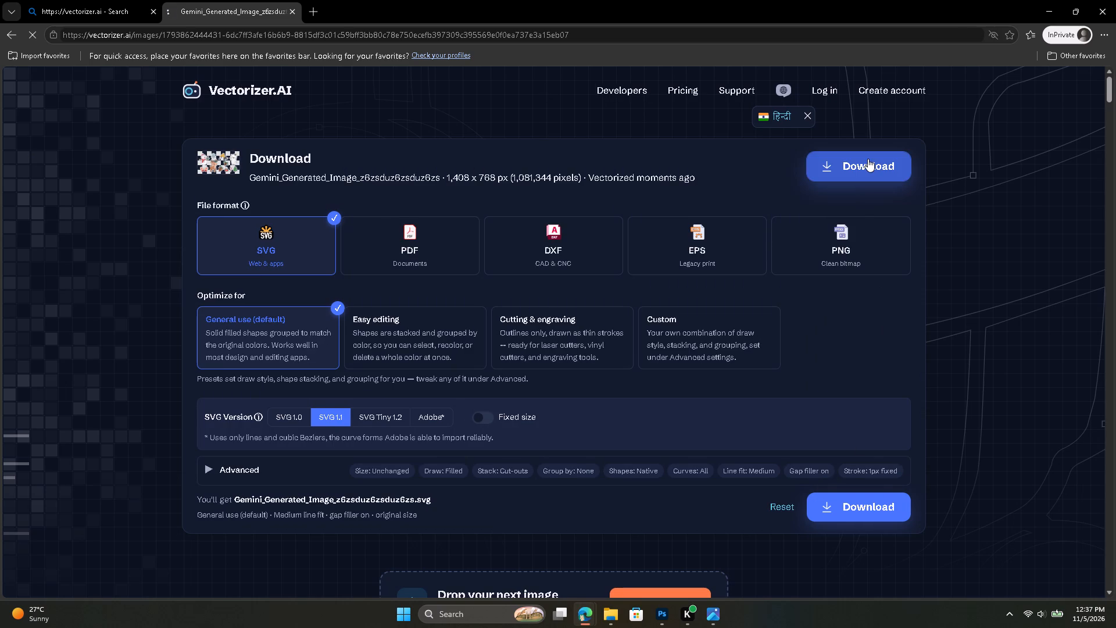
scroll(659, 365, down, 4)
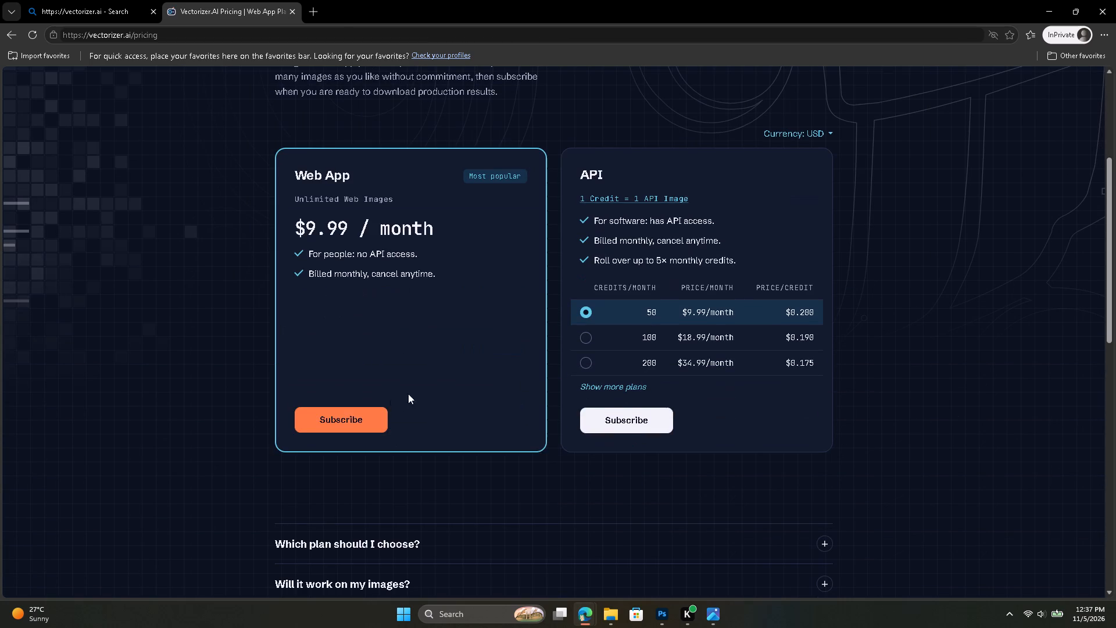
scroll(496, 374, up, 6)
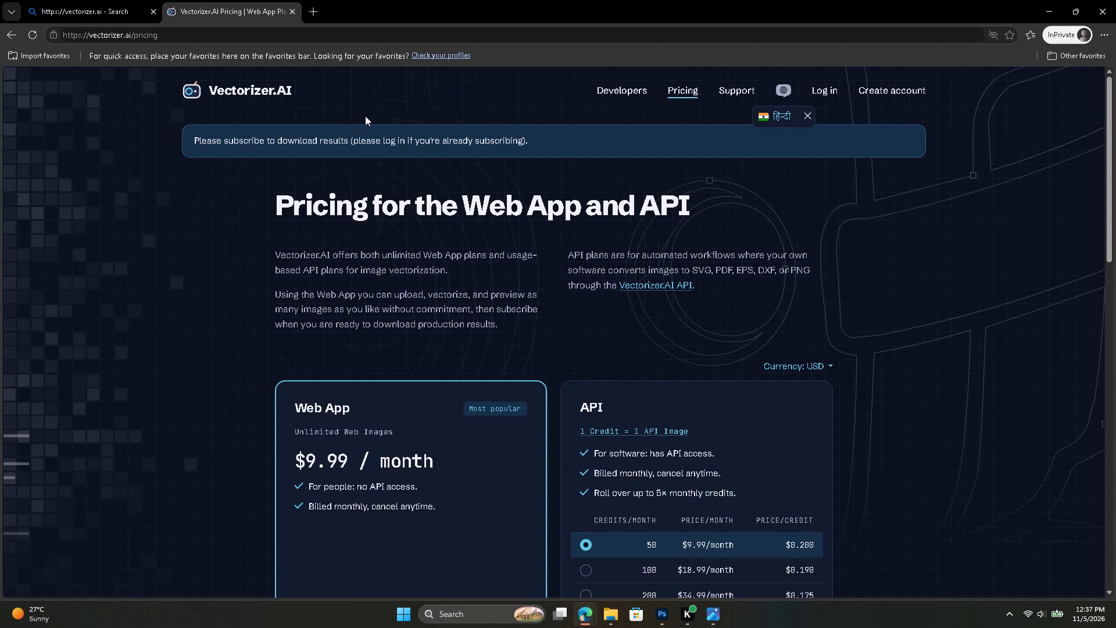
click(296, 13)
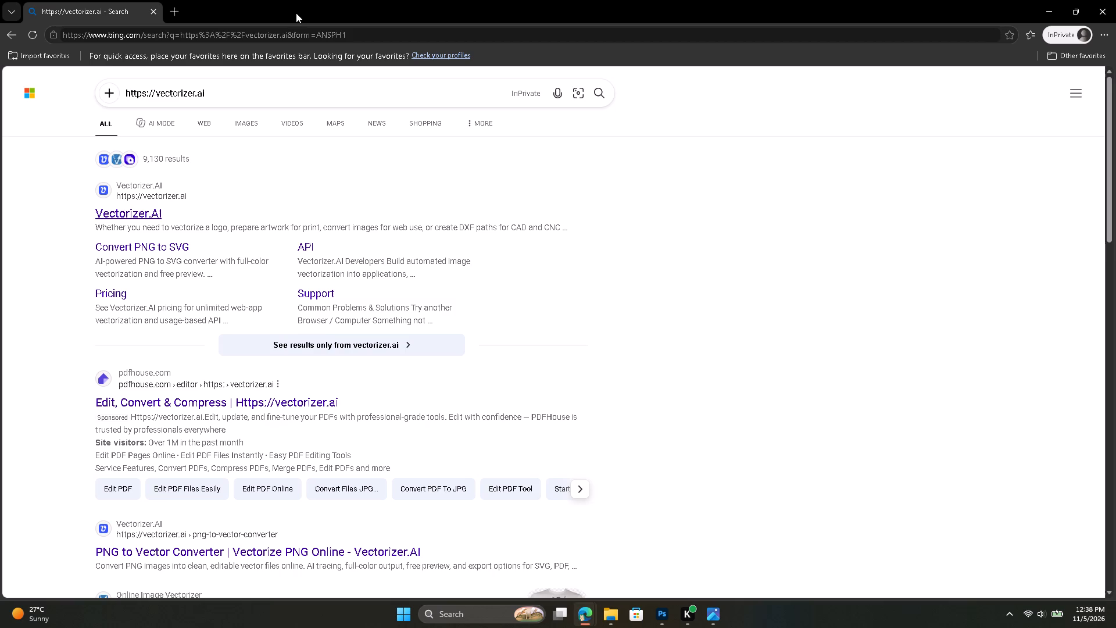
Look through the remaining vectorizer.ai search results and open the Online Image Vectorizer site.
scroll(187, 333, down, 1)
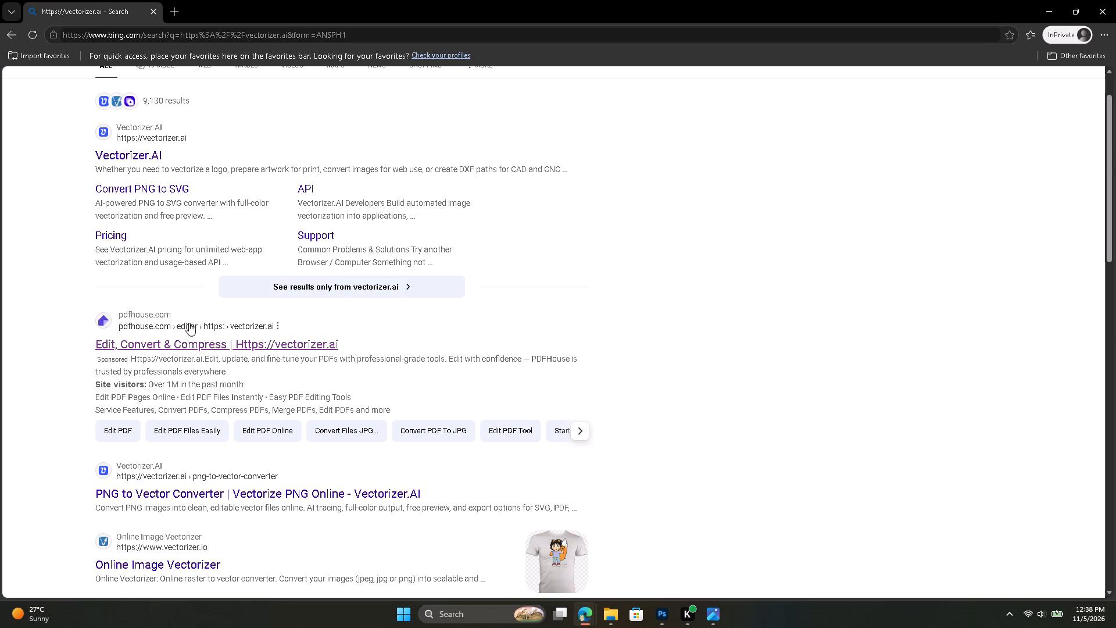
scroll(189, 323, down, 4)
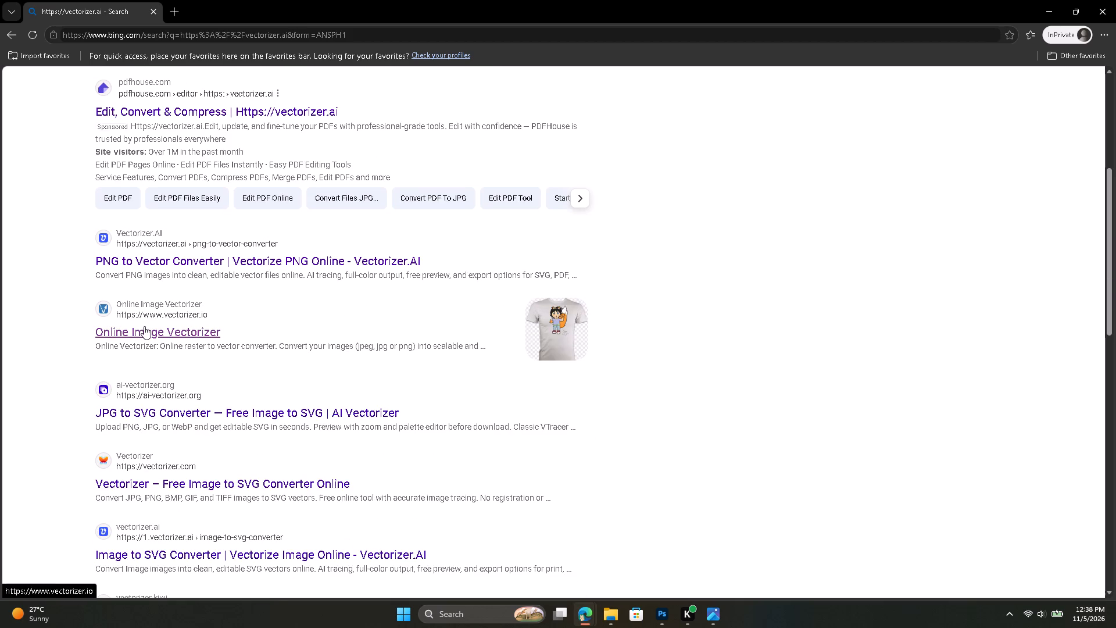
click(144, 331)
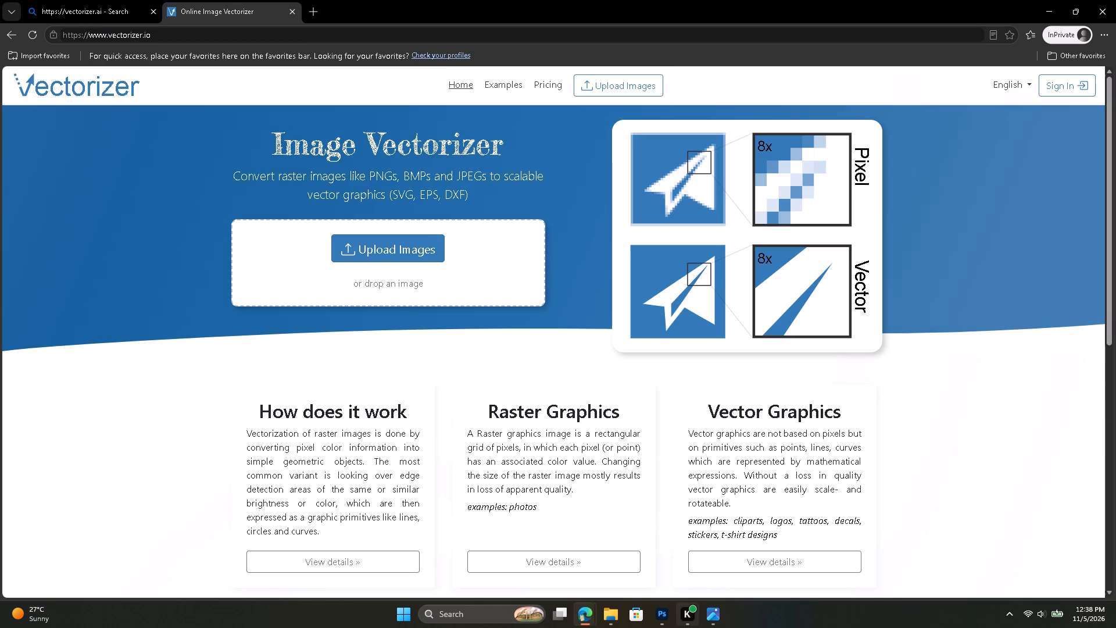
click(661, 619)
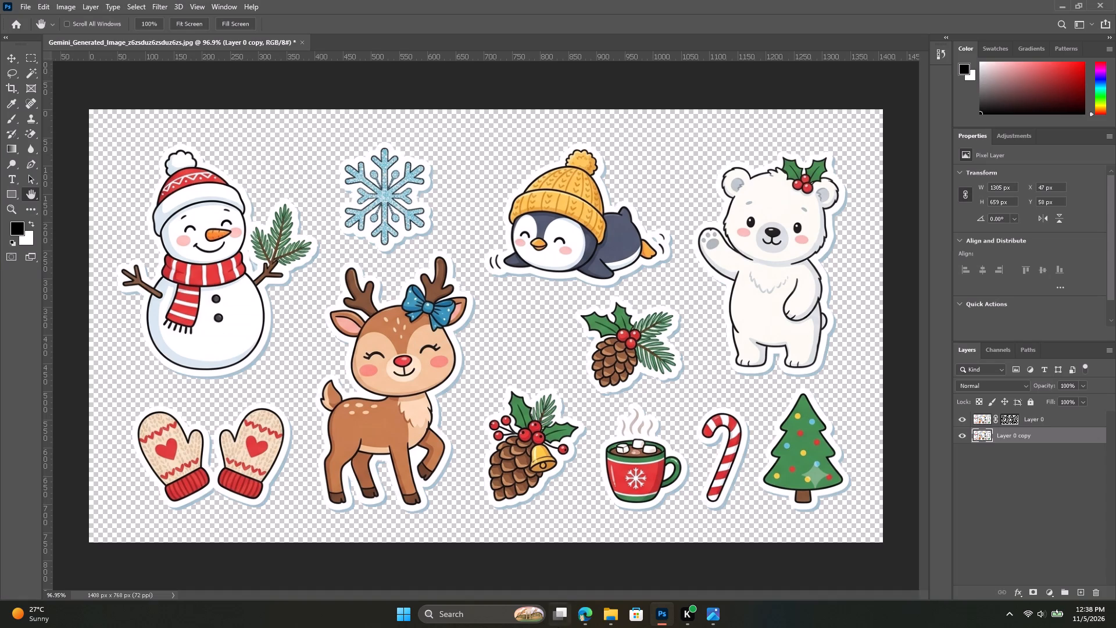
click(582, 615)
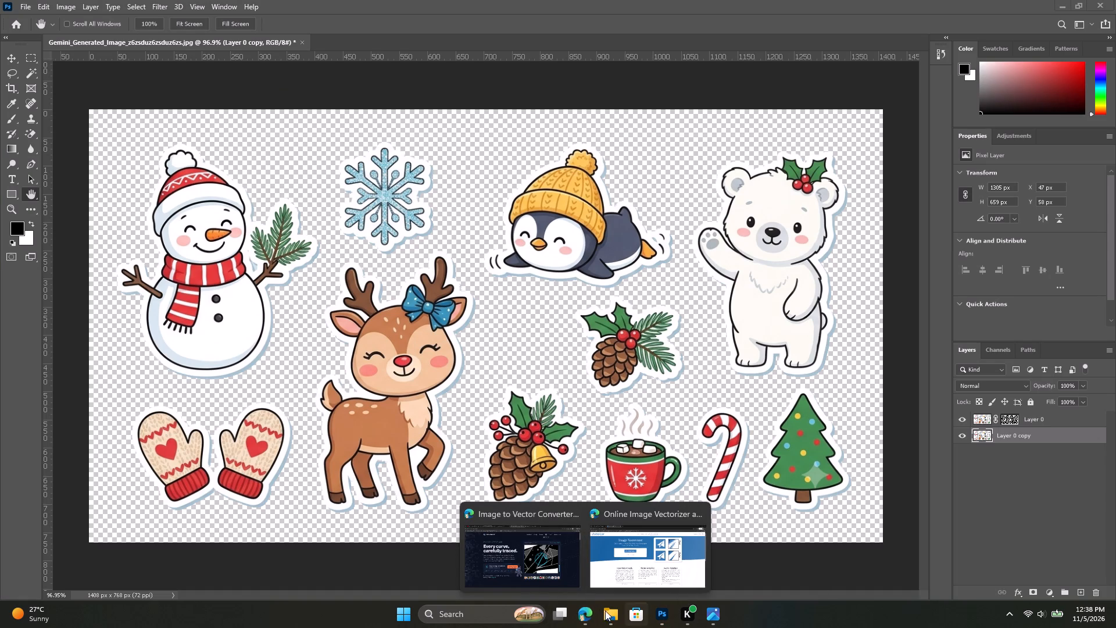
click(701, 509)
click(593, 559)
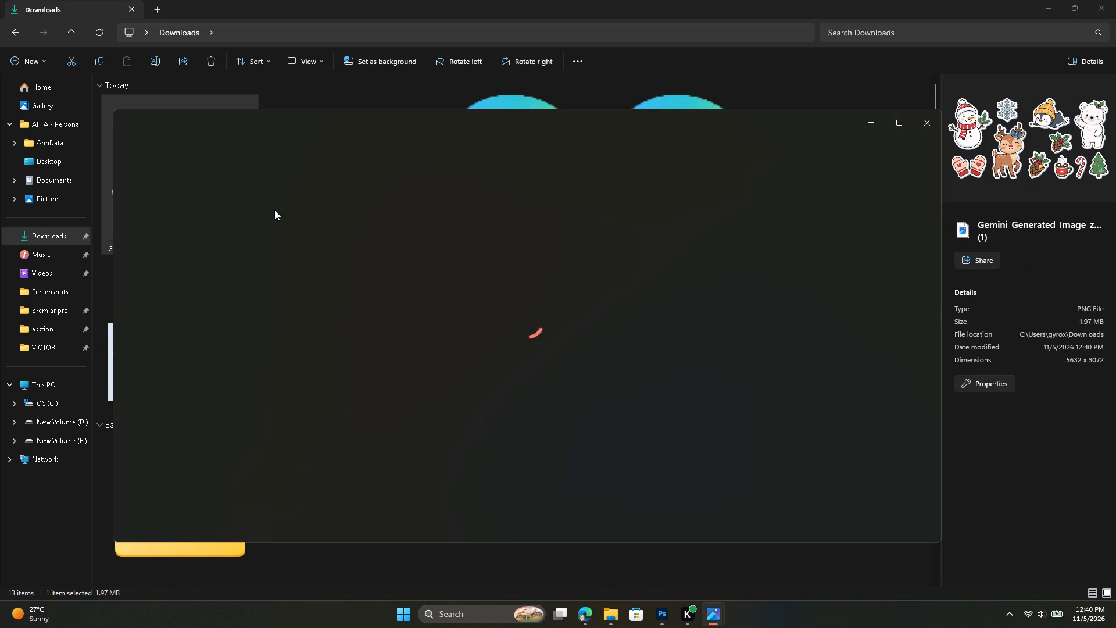
Examine the edges and details of every sticker in the exported PNG up close, and close the image.
scroll(274, 209, up, 5)
drag(291, 372, 671, 310)
scroll(490, 344, up, 4)
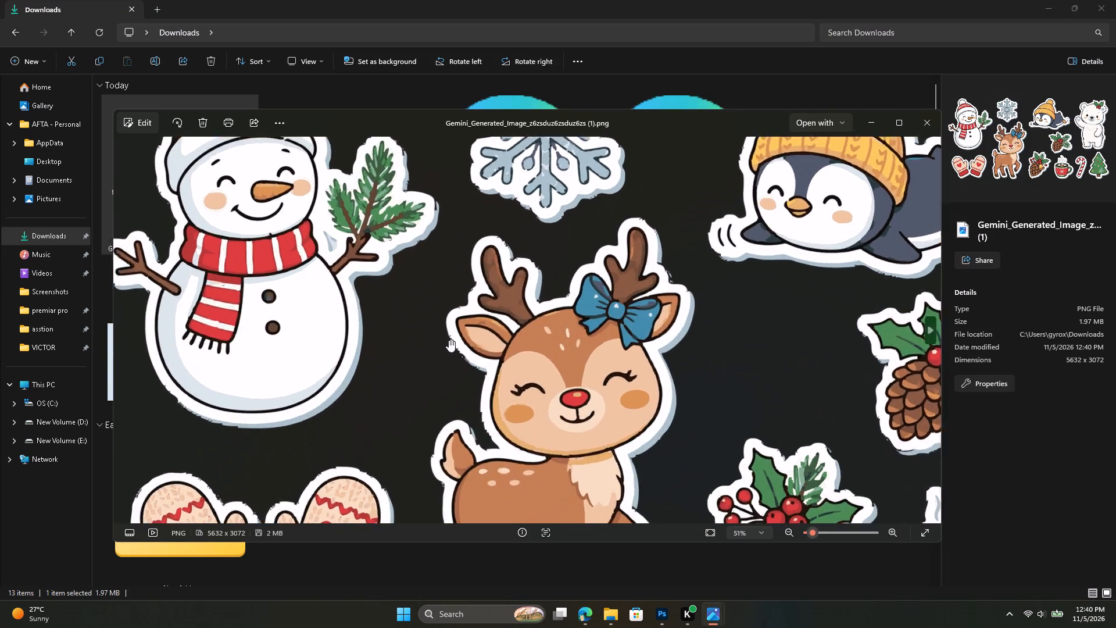
scroll(449, 340, up, 1)
scroll(246, 313, up, 4)
drag(276, 323, 330, 348)
drag(752, 289, 266, 342)
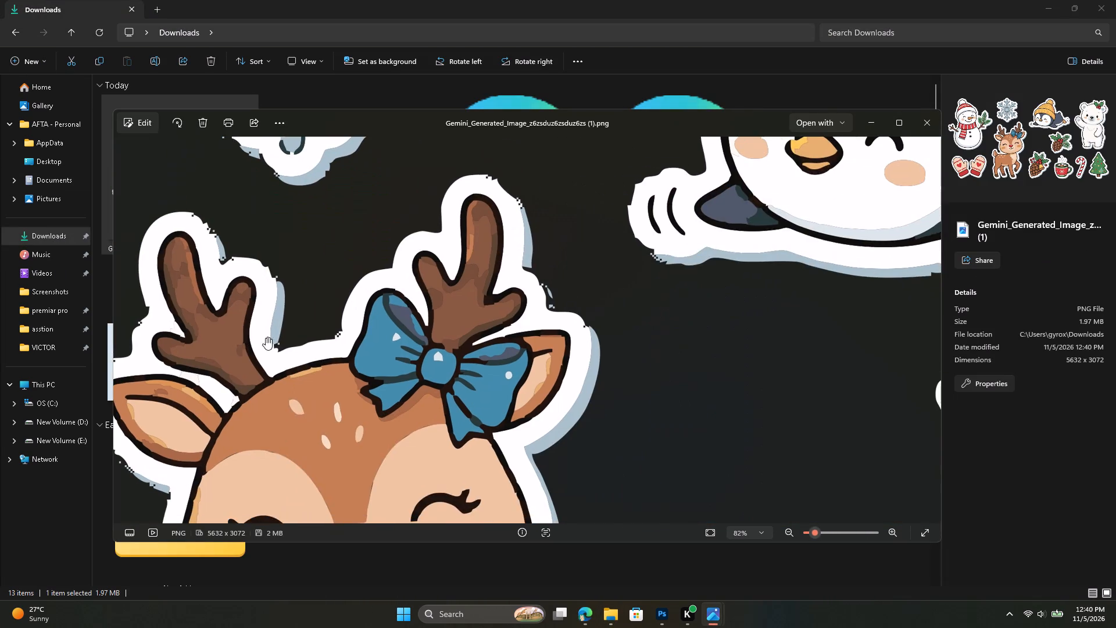
drag(344, 374, 425, 197)
drag(381, 493, 438, 277)
drag(371, 445, 438, 190)
drag(324, 390, 372, 279)
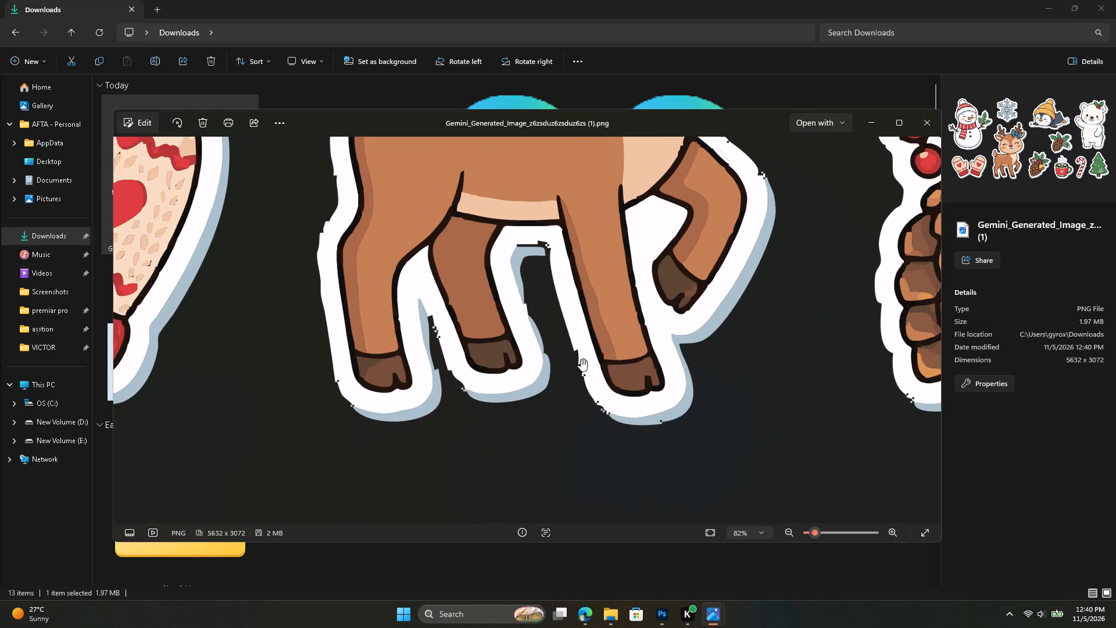
drag(613, 364, 111, 288)
drag(660, 323, 117, 478)
scroll(434, 403, down, 4)
drag(627, 363, 520, 561)
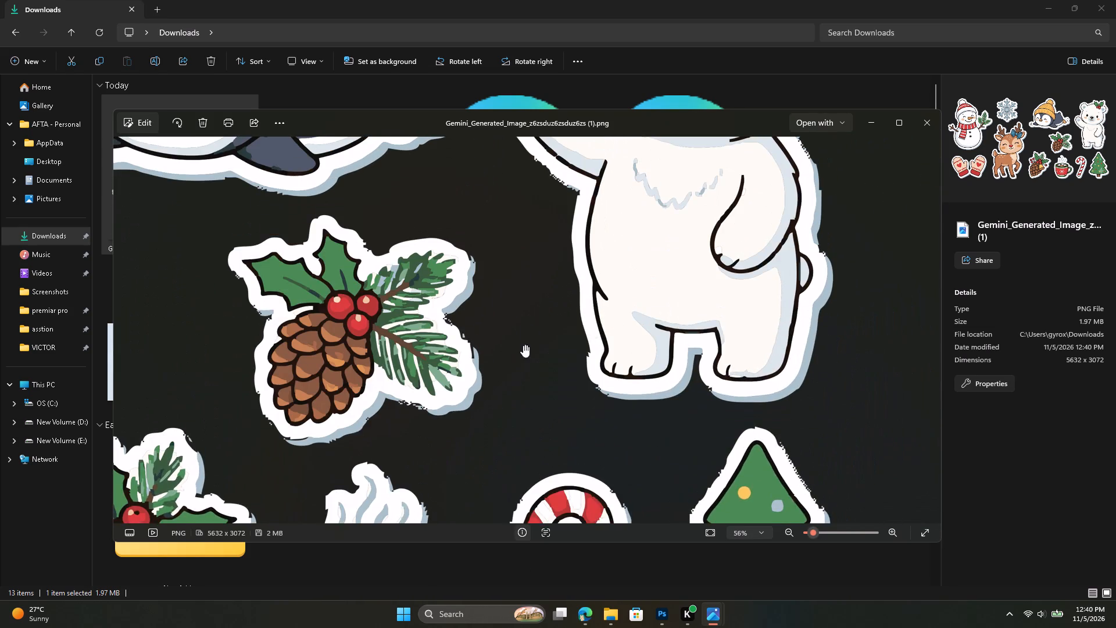
drag(550, 356, 582, 519)
scroll(570, 288, down, 6)
drag(410, 246, 700, 443)
drag(393, 371, 558, 385)
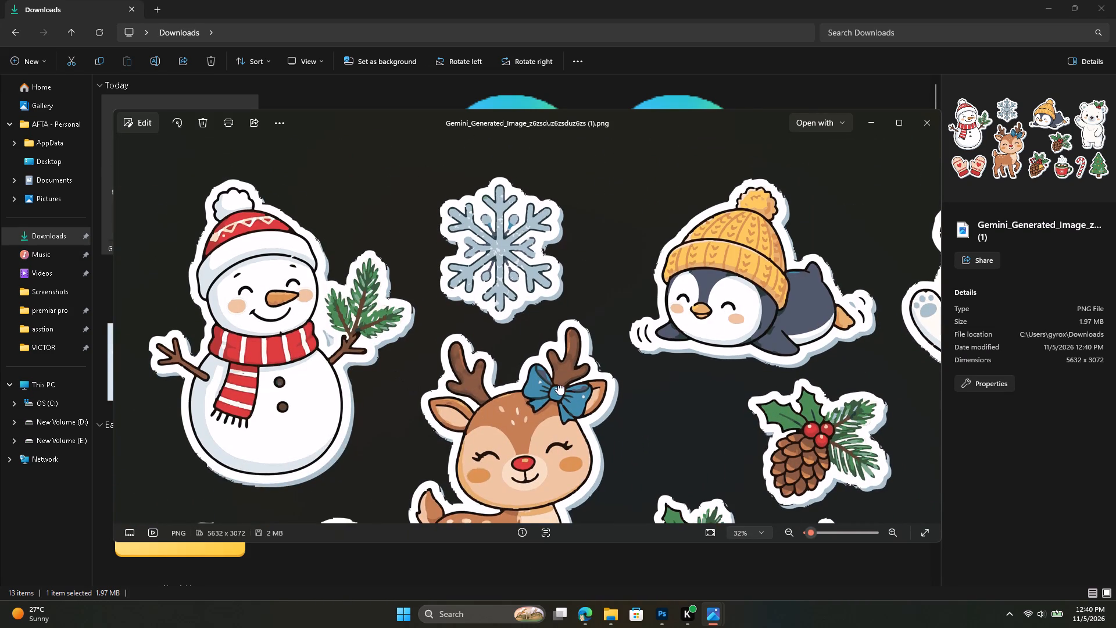
drag(558, 385, 558, 384)
drag(558, 440, 588, 109)
drag(592, 341, 615, 191)
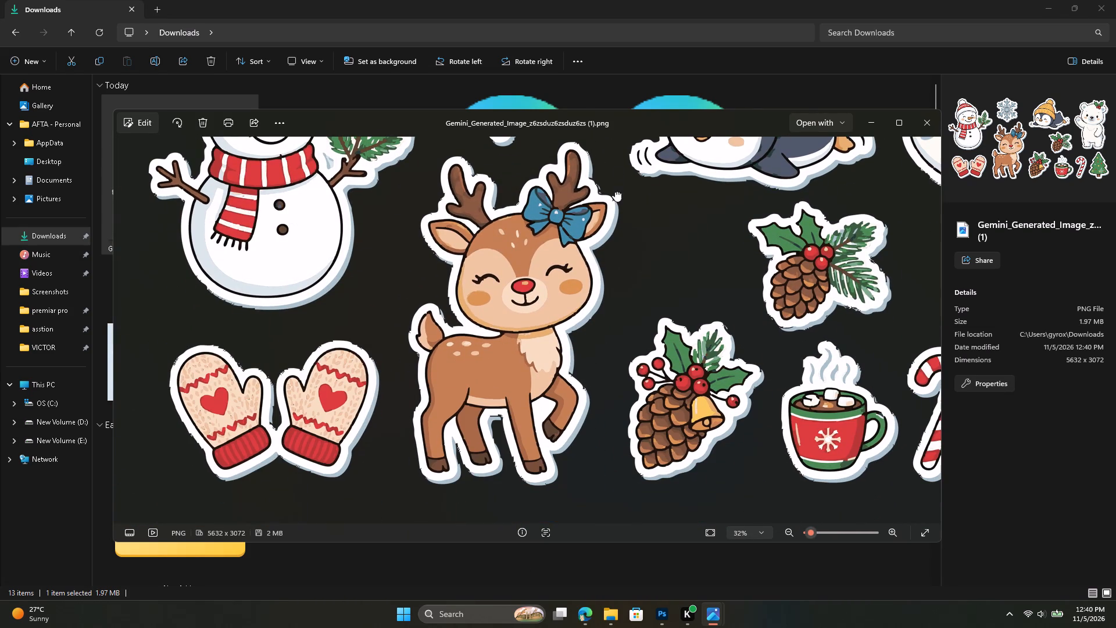
drag(615, 191, 616, 173)
scroll(672, 452, up, 5)
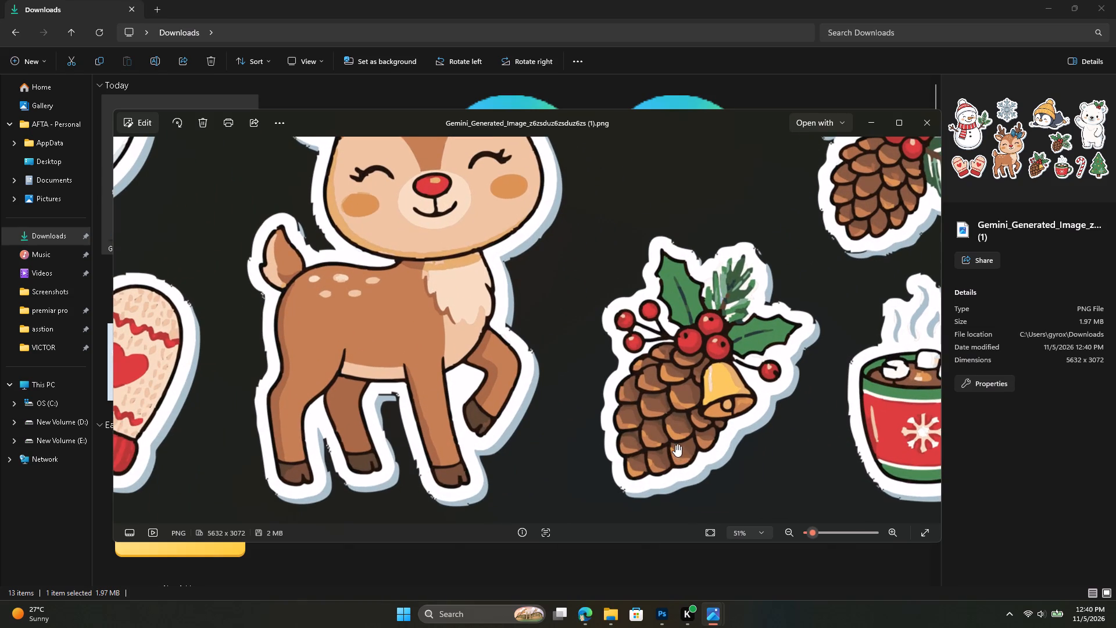
scroll(674, 444, down, 10)
click(924, 124)
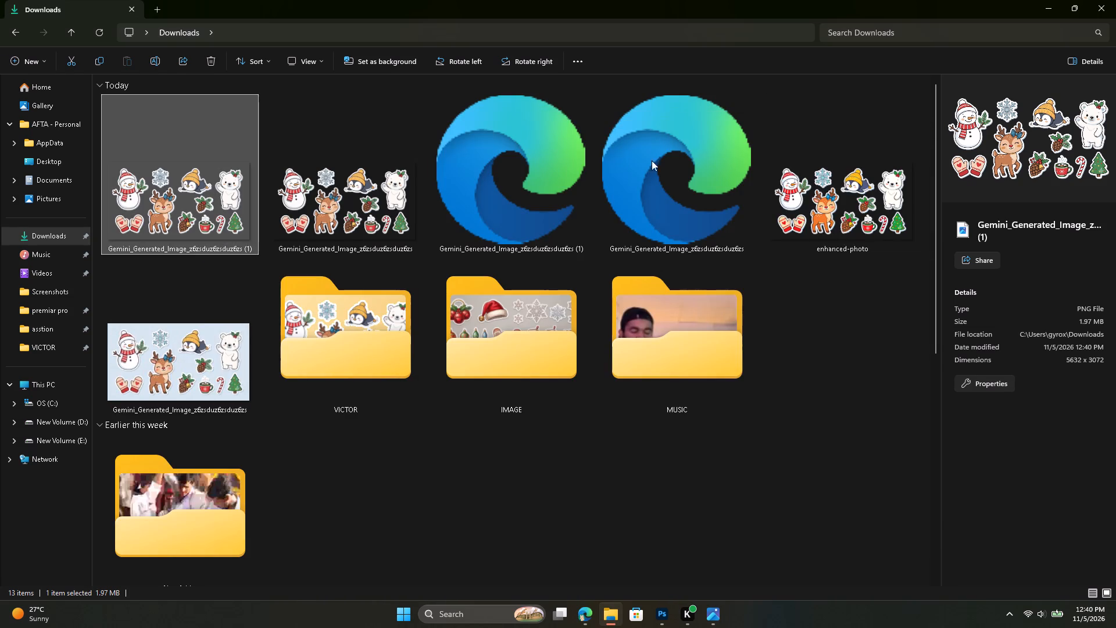
Open the earlier Gemini_Generated_Image PNG from Downloads, examine the sticker edges up close, and close the image.
double_click(357, 196)
scroll(395, 257, up, 6)
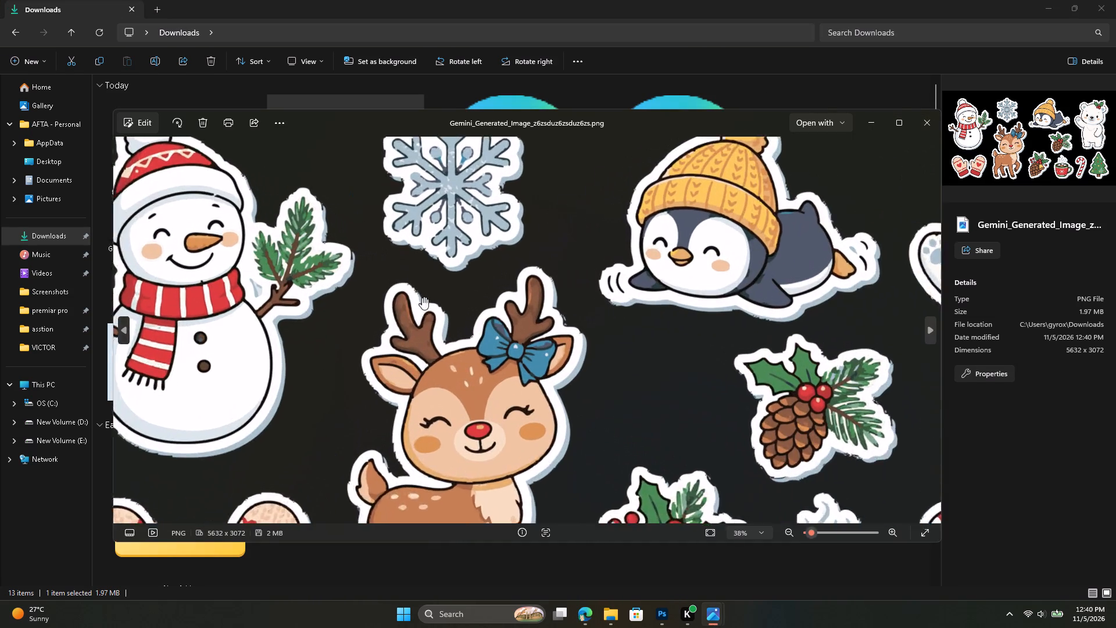
scroll(427, 312, up, 2)
click(925, 119)
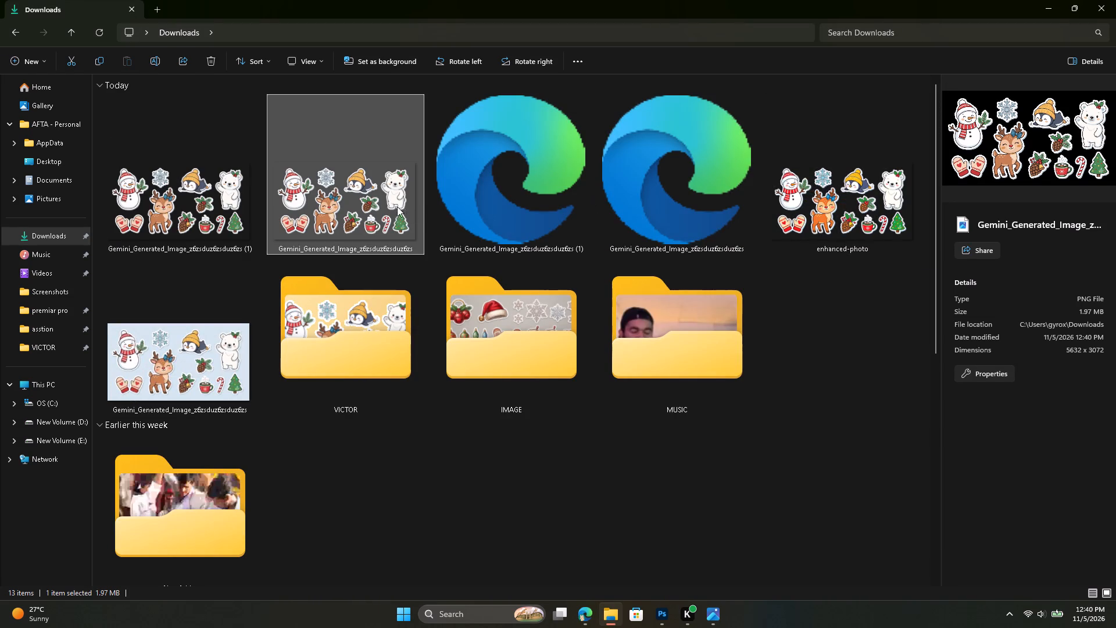
Delete the earlier PNG, both SVG exports, the enhanced-photo image and the original JPG from Downloads, keeping the Gemini_Generated_Image (1) PNG.
click(377, 201)
key(Delete)
click(375, 201)
key(Delete)
click(376, 201)
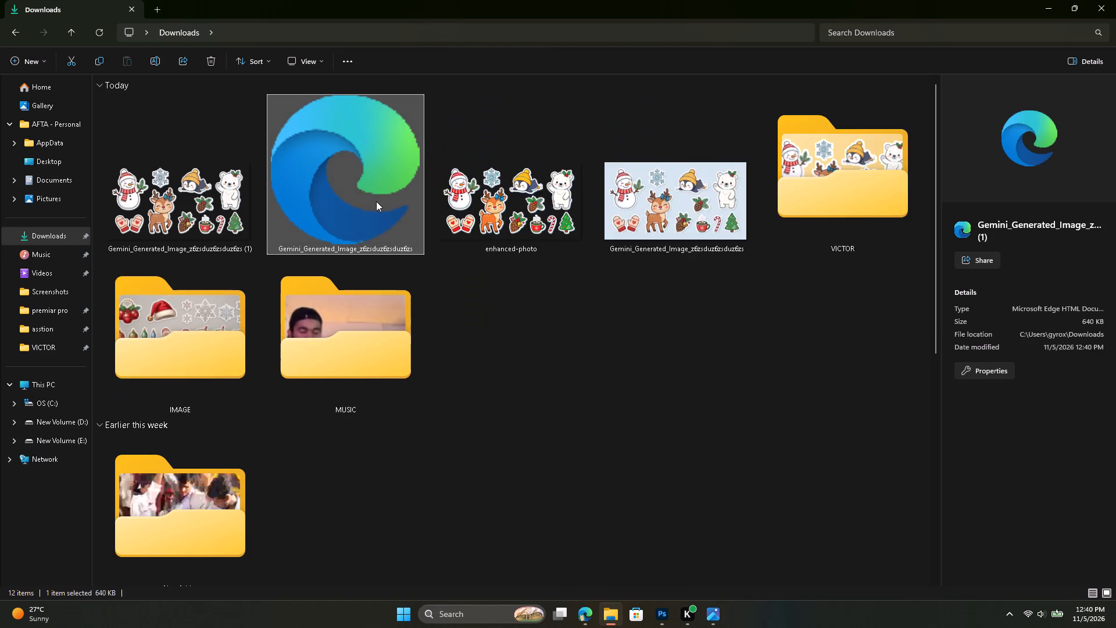
key(Delete)
click(376, 201)
key(Delete)
click(376, 202)
click(349, 210)
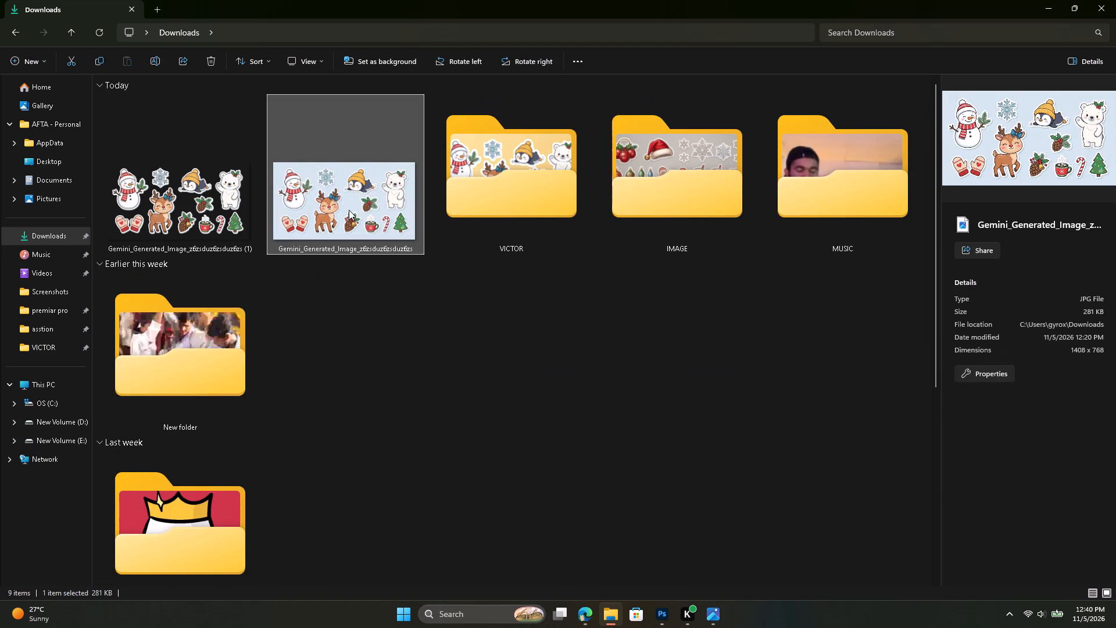
key(Delete)
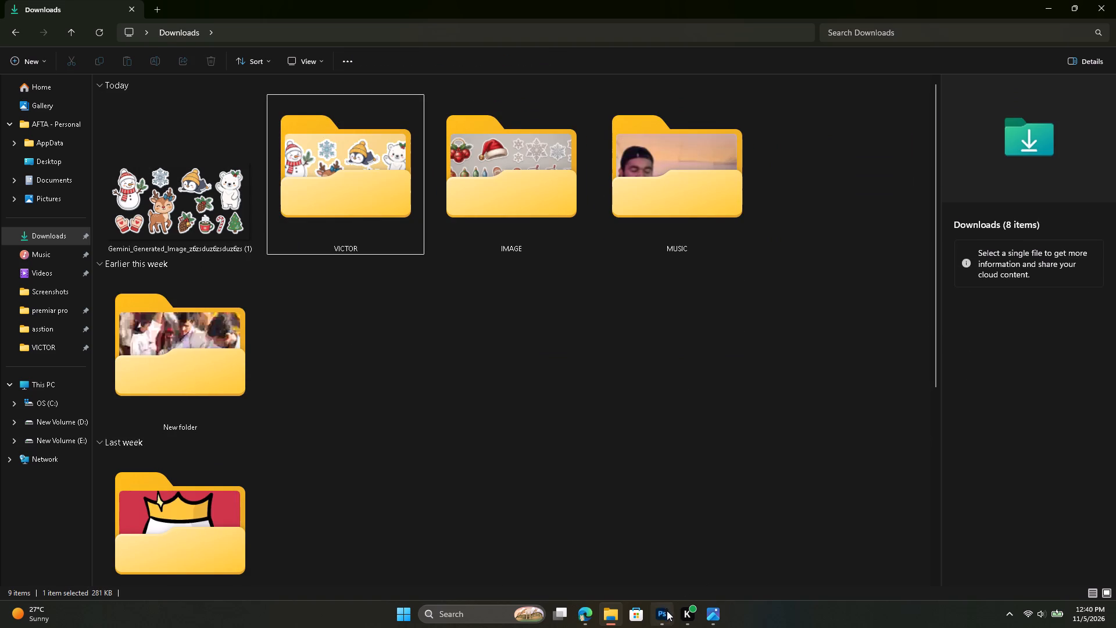
Switch to Photoshop and close the old layered sticker sheet document without saving it.
click(665, 616)
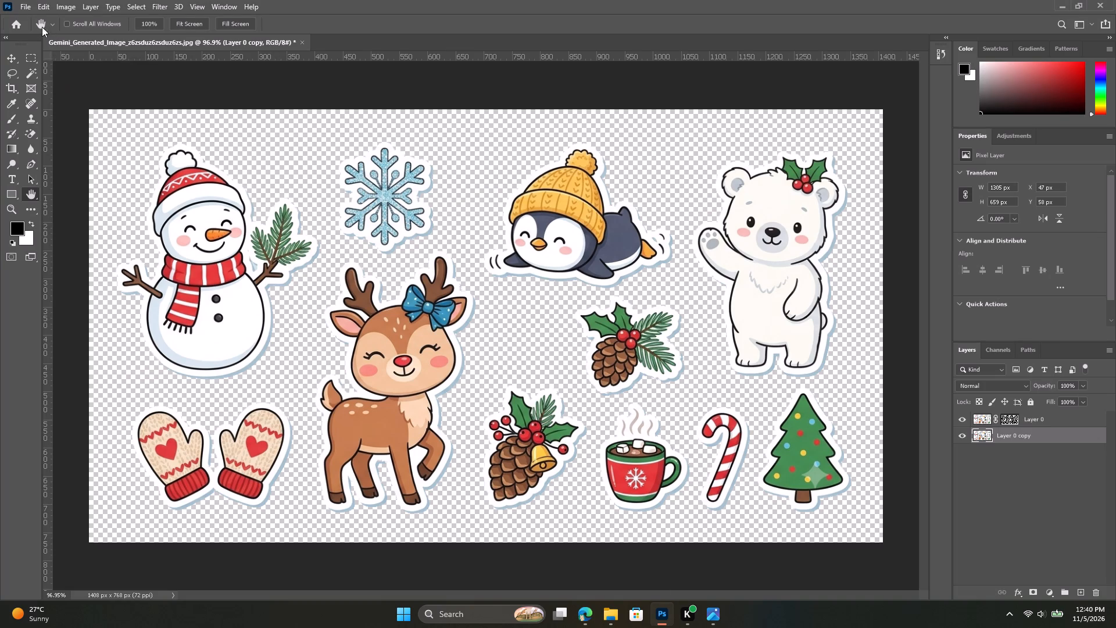
click(303, 41)
click(558, 231)
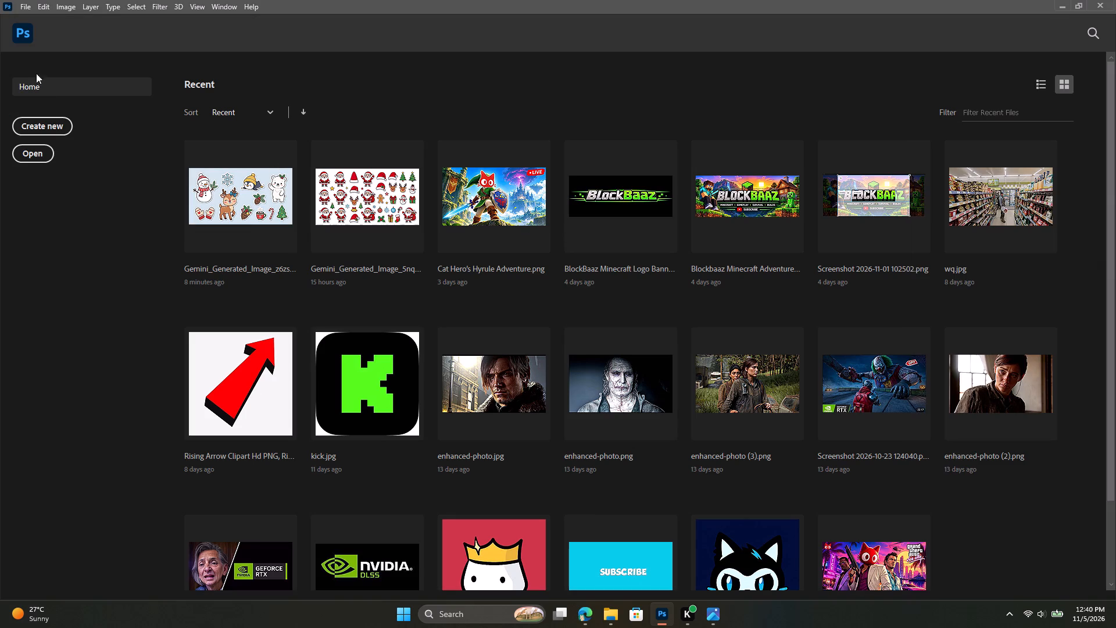
Open the Gemini_Generated_Image (1) PNG from the Downloads folder.
click(23, 3)
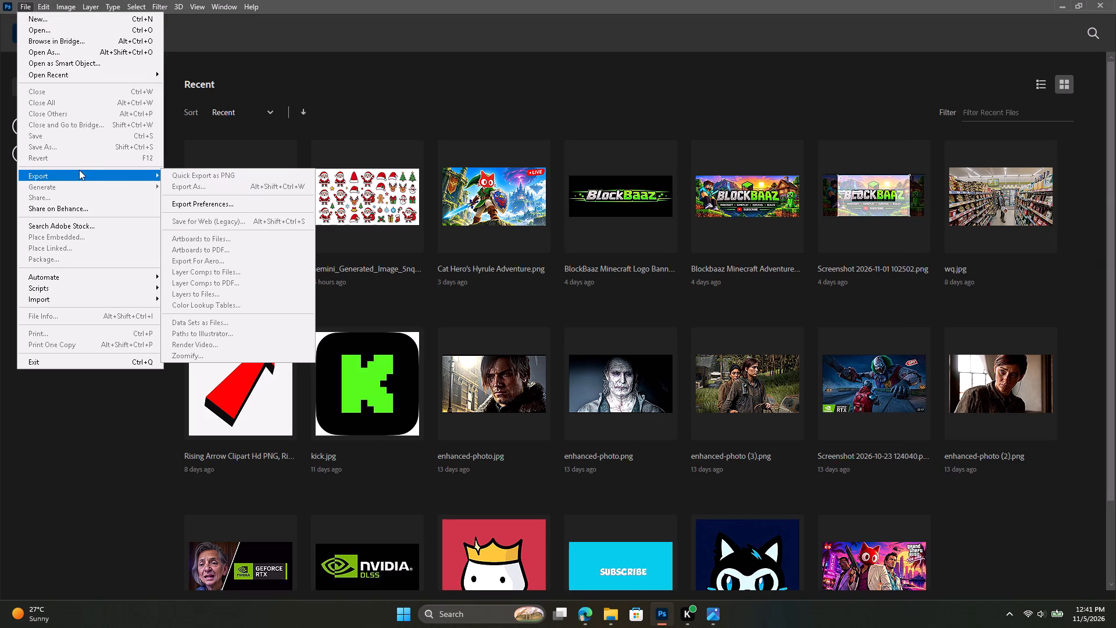
click(29, 30)
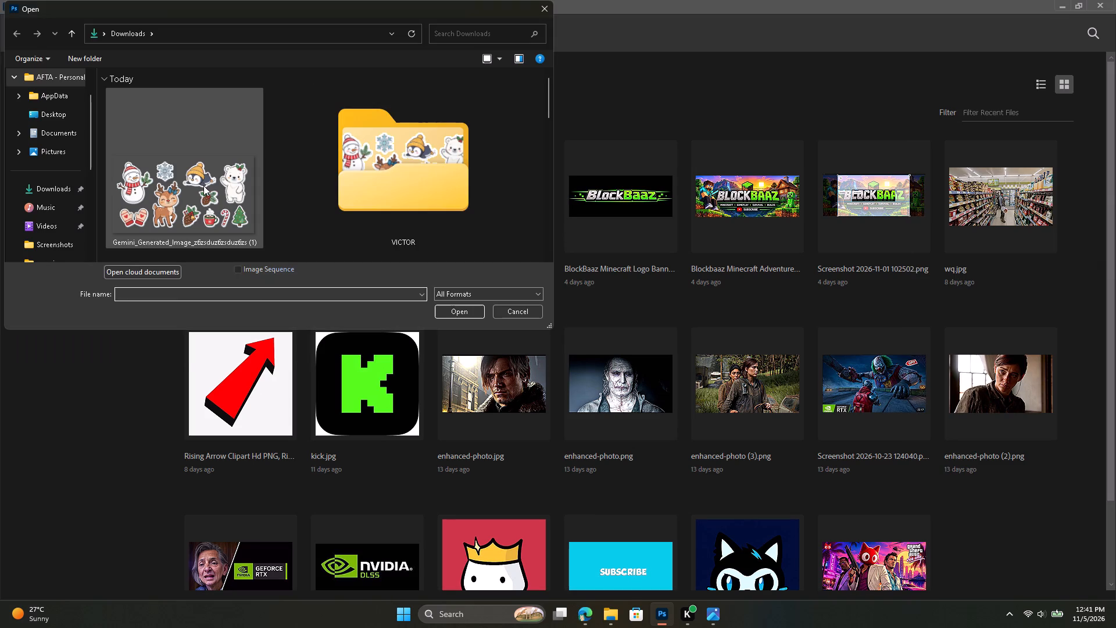
click(203, 185)
click(449, 304)
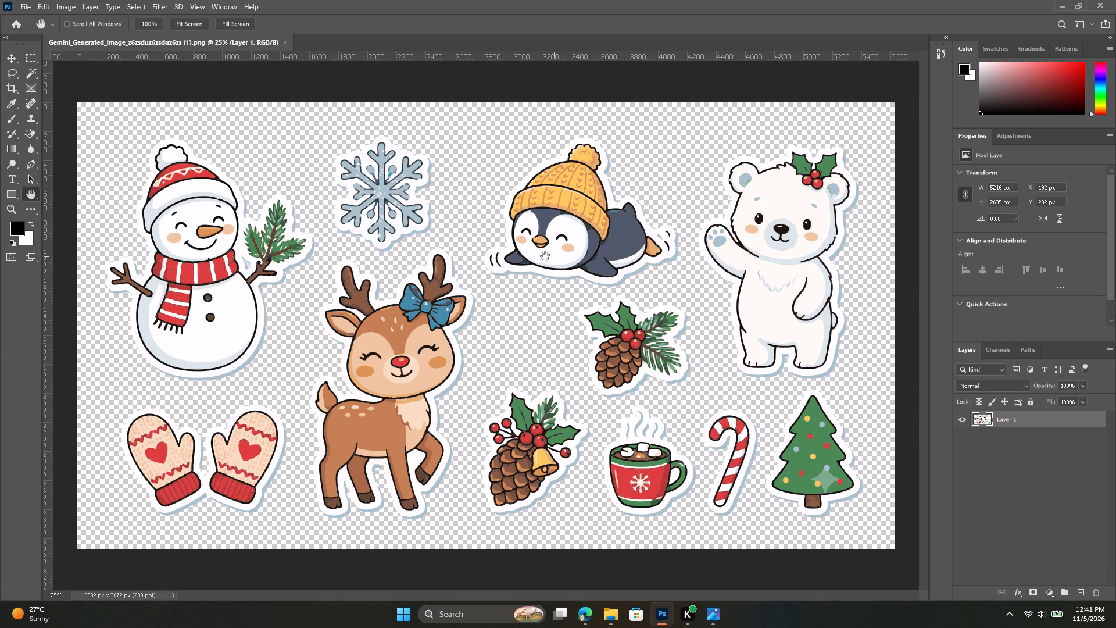
Examine the reindeer, holly and snowman stickers up close for line quality and clean edges.
scroll(467, 253, up, 5)
scroll(471, 399, up, 5)
alt+scroll(442, 401, up, 17)
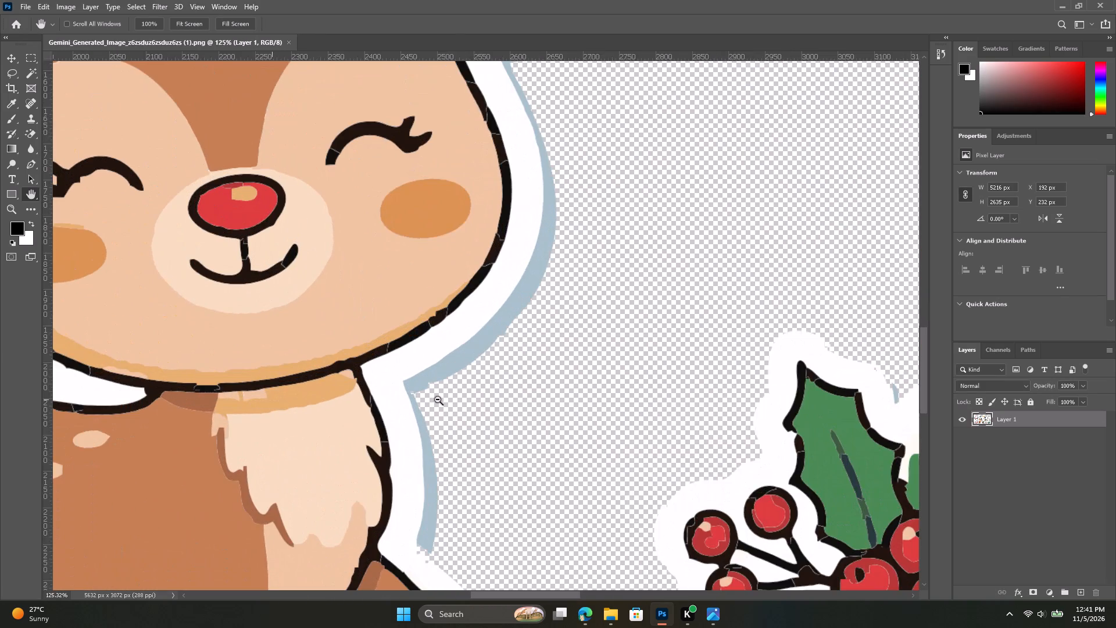
alt+scroll(438, 399, down, 5)
alt+scroll(331, 387, down, 16)
alt+scroll(199, 345, up, 7)
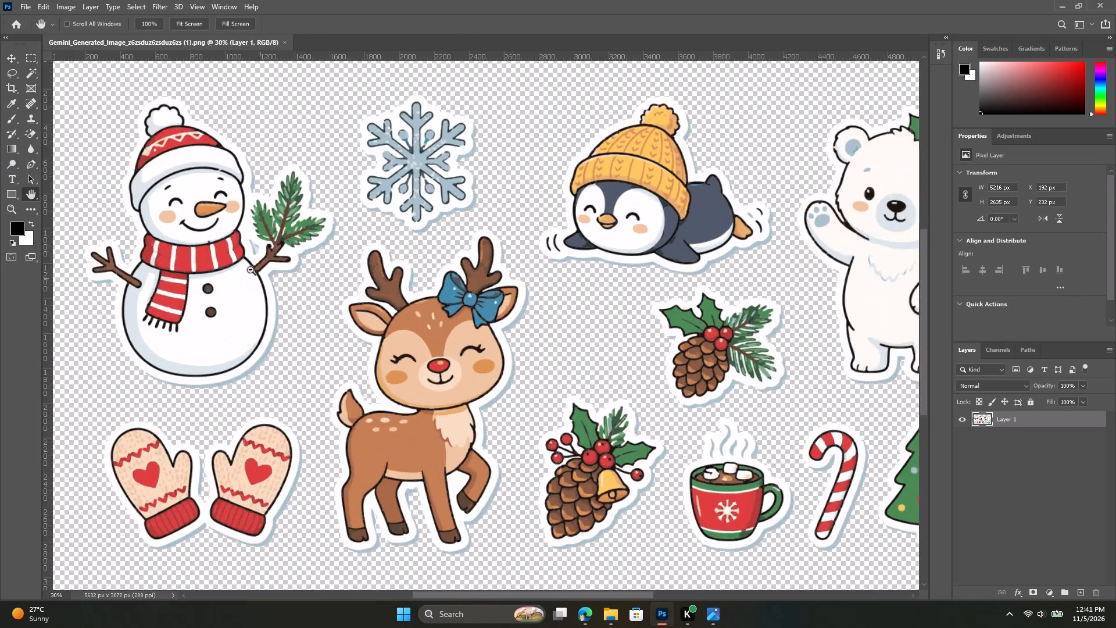
Examine the snowman sticker's branch arm, scarf and outline up close, and check the sheet's upper-left stickers.
alt+scroll(251, 270, up, 11)
alt+scroll(298, 329, up, 6)
scroll(314, 324, up, 6)
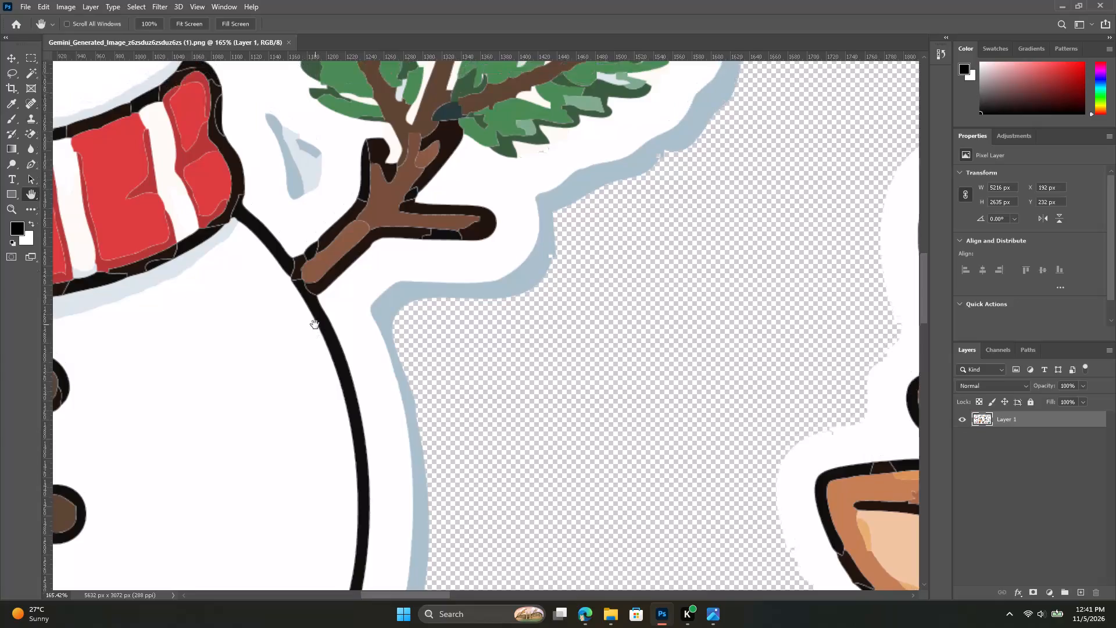
alt+scroll(339, 349, up, 6)
alt+scroll(339, 349, down, 20)
alt+scroll(339, 349, down, 1)
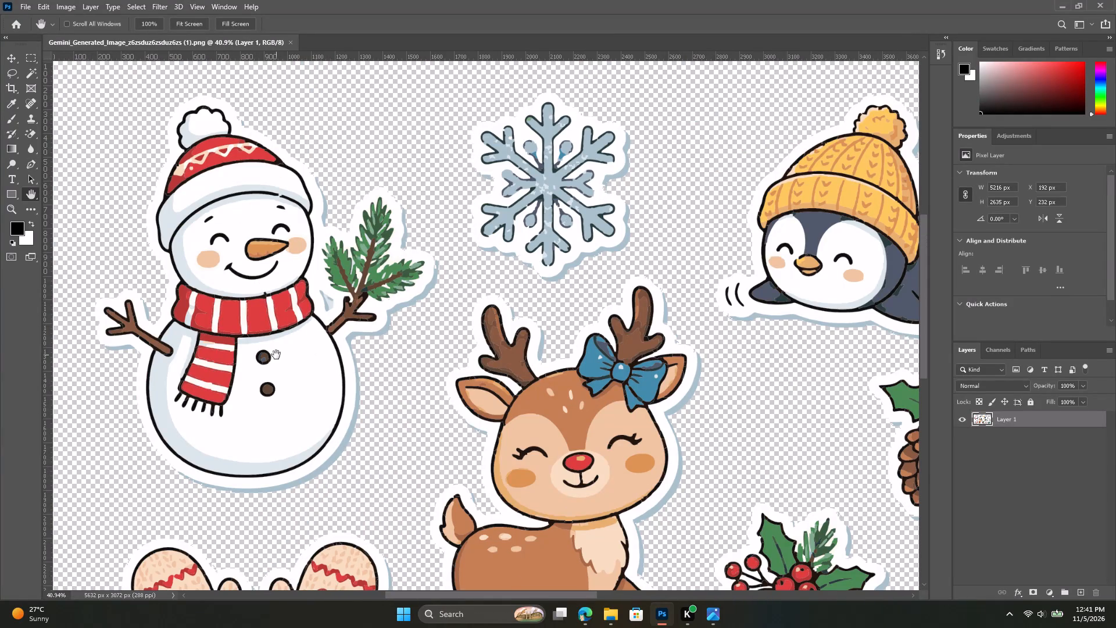
alt+scroll(278, 352, down, 3)
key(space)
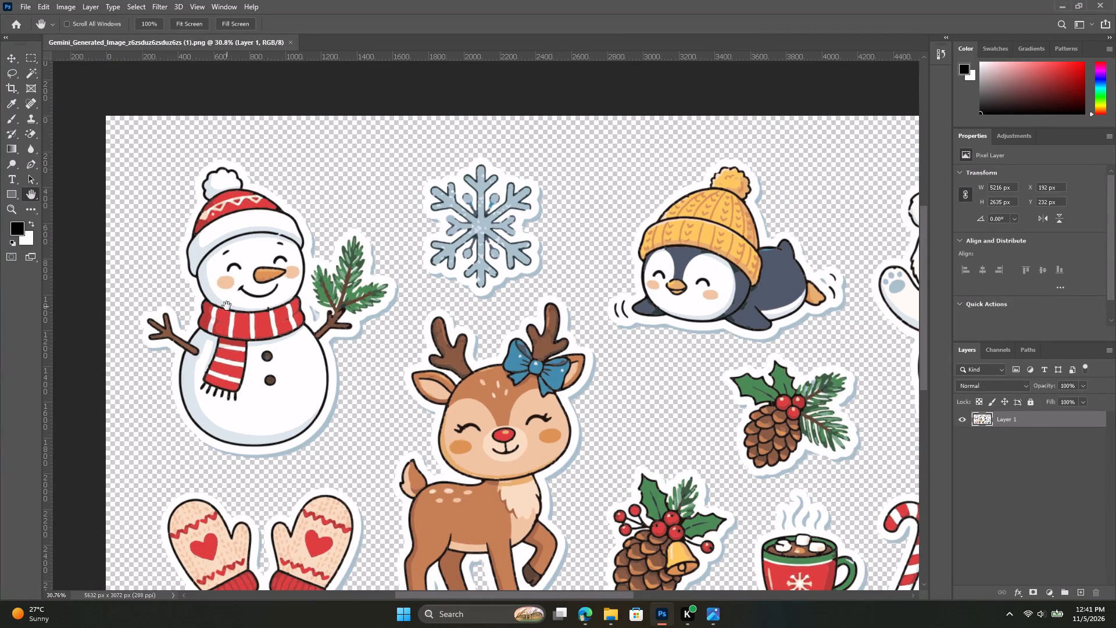
drag(171, 263, 229, 263)
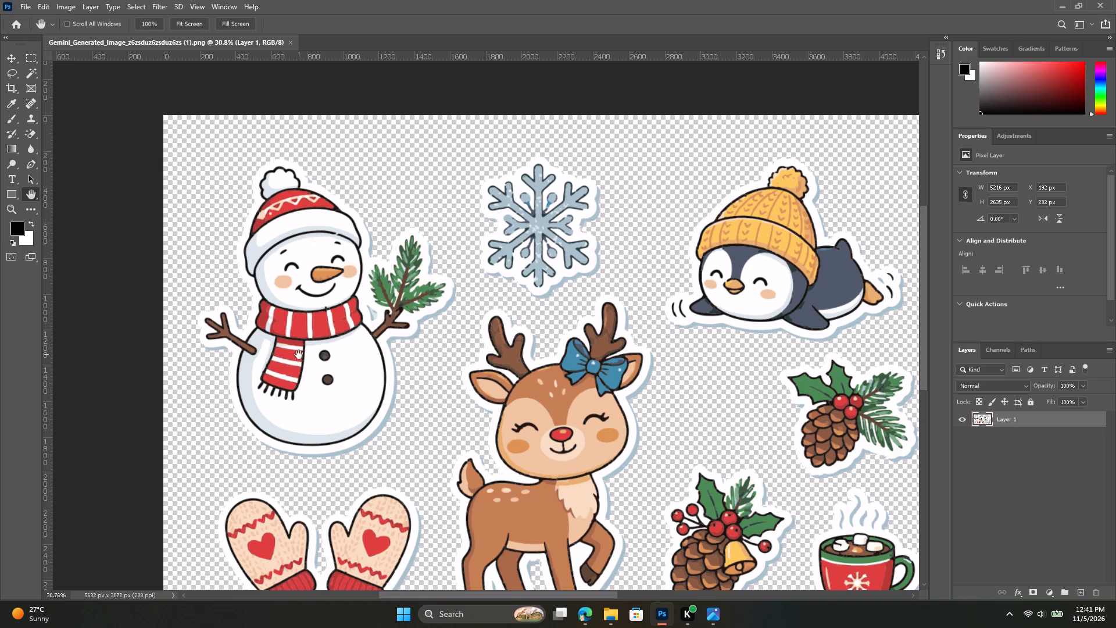
Select the entire canvas of the sticker sheet.
key(ctrl+a)
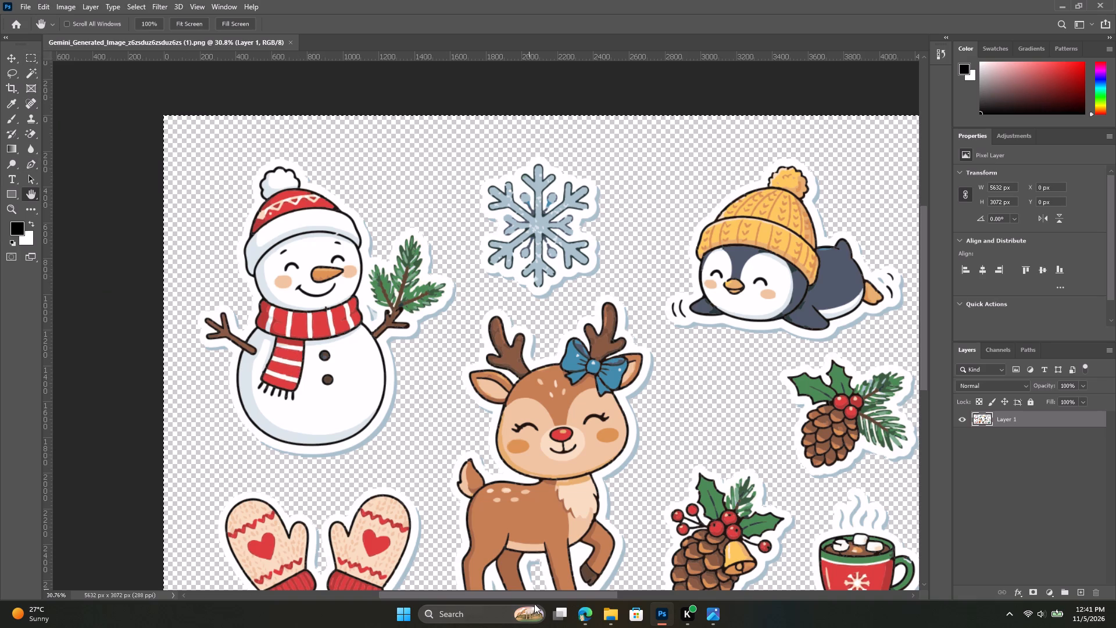
Switch to Microsoft Edge and copy the query text "vectorise.Me" from the Bing search page.
click(580, 619)
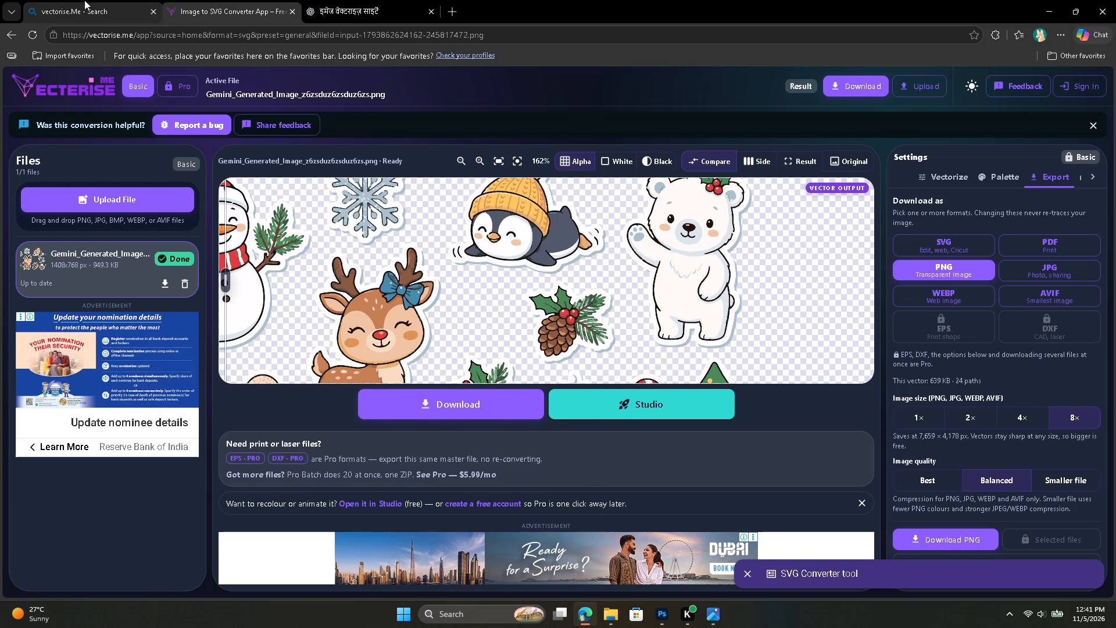
click(59, 0)
click(203, 95)
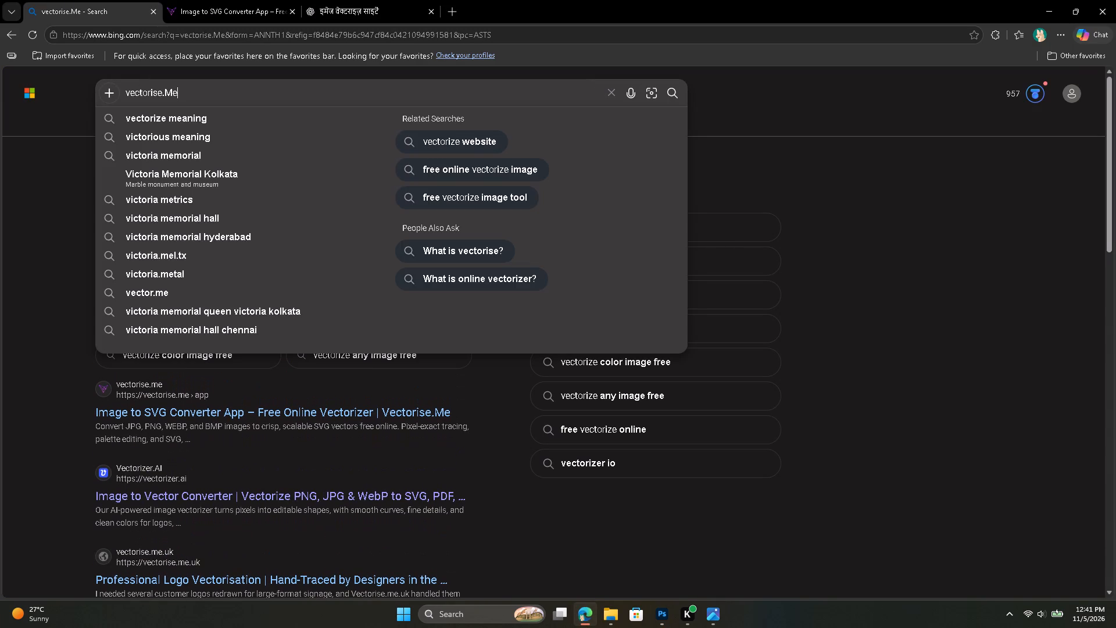
click(203, 94)
drag(170, 88, 94, 87)
drag(207, 90, 78, 87)
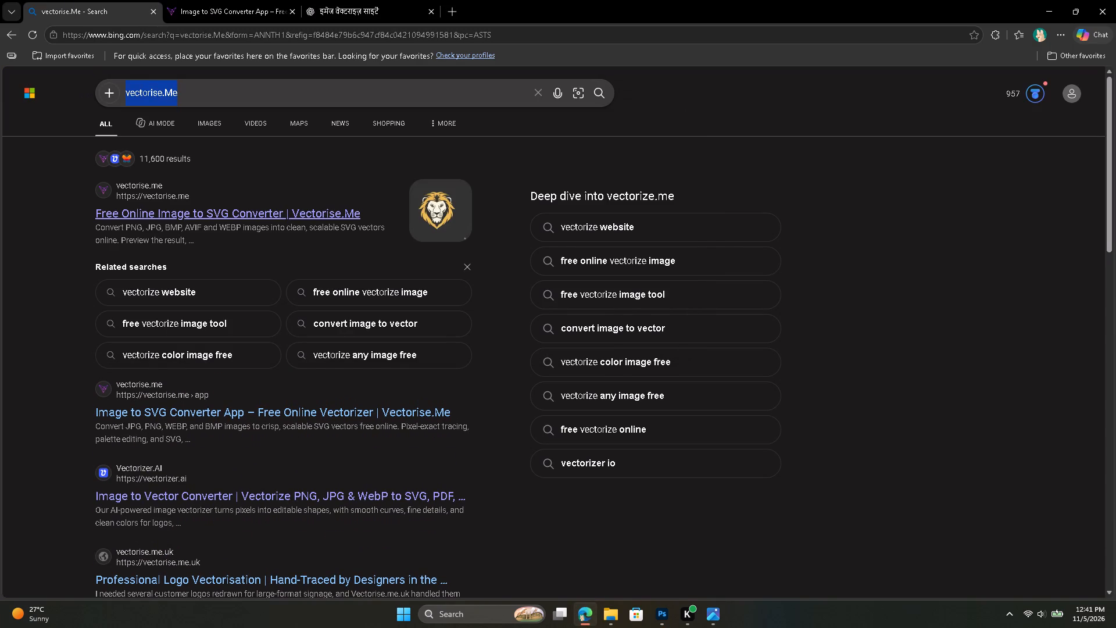
key(ctrl+c)
key(ctrl+c)
key(ctrl+c)
key(ctrl+c)
Open a new browser tab.
click(449, 5)
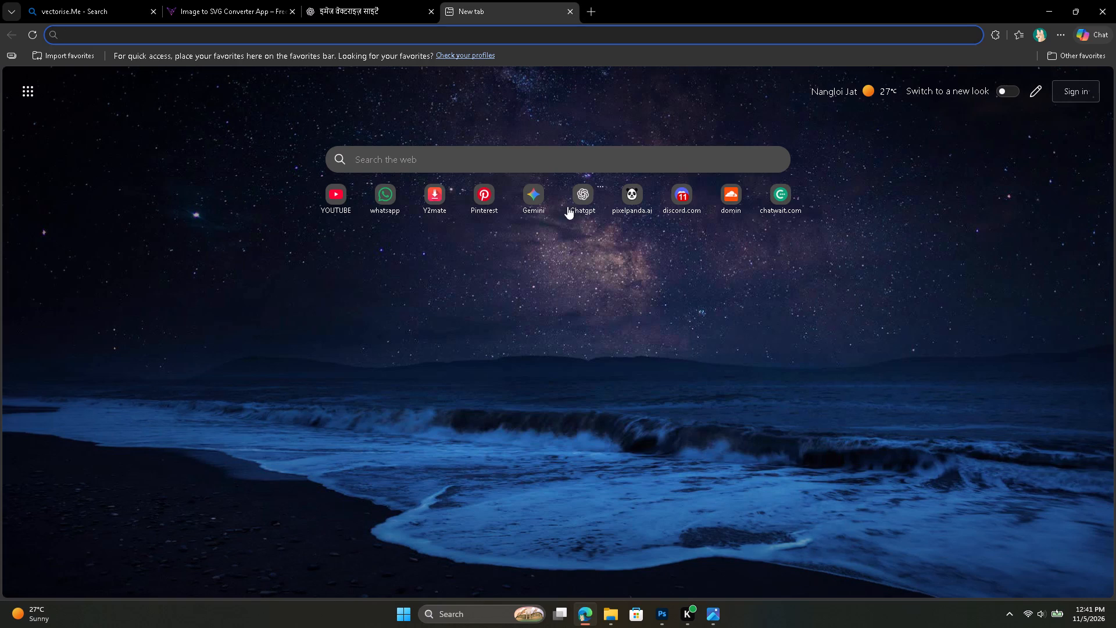
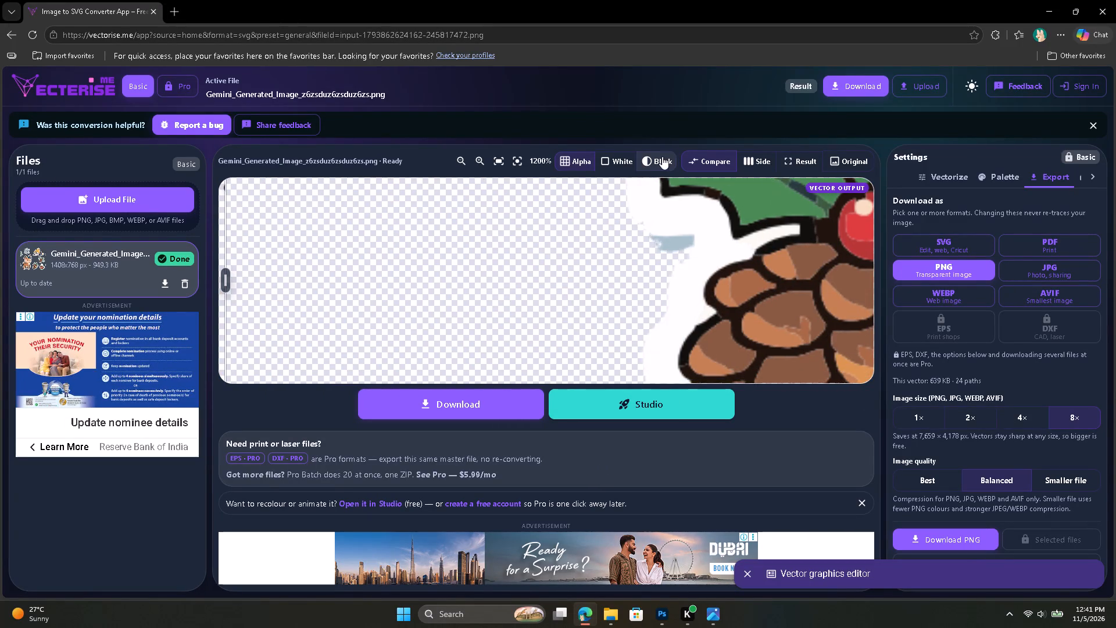
Examine the snowman sticker up close in the Vectorise.Me vector output preview for line and edge quality.
scroll(653, 174, down, 11)
drag(443, 302, 806, 295)
drag(602, 252, 603, 331)
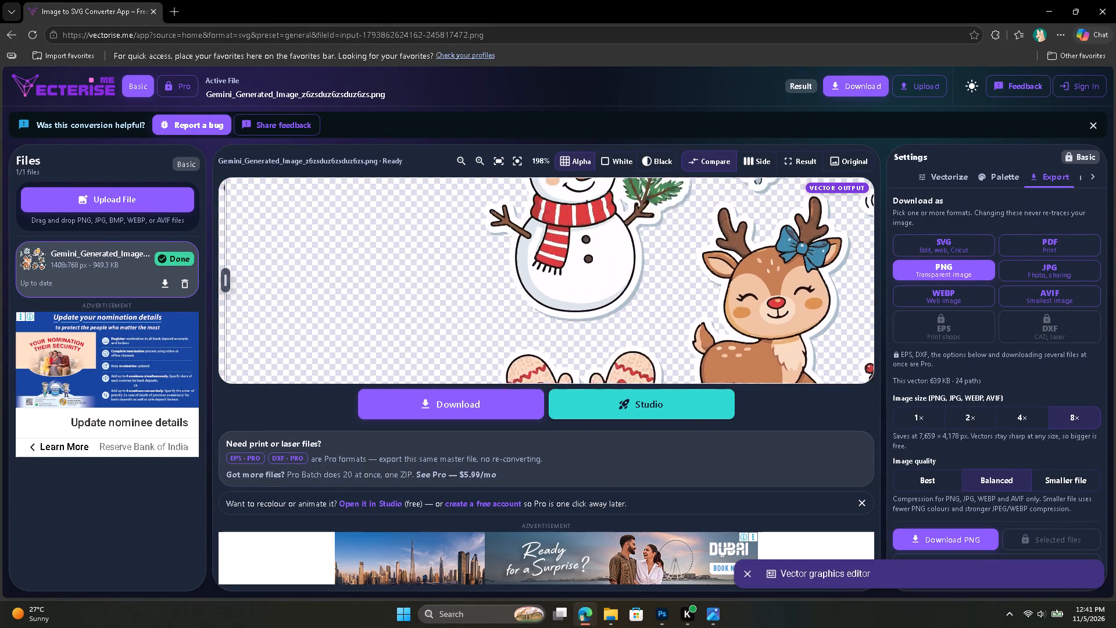
drag(603, 331, 589, 347)
drag(582, 251, 575, 374)
scroll(566, 304, up, 12)
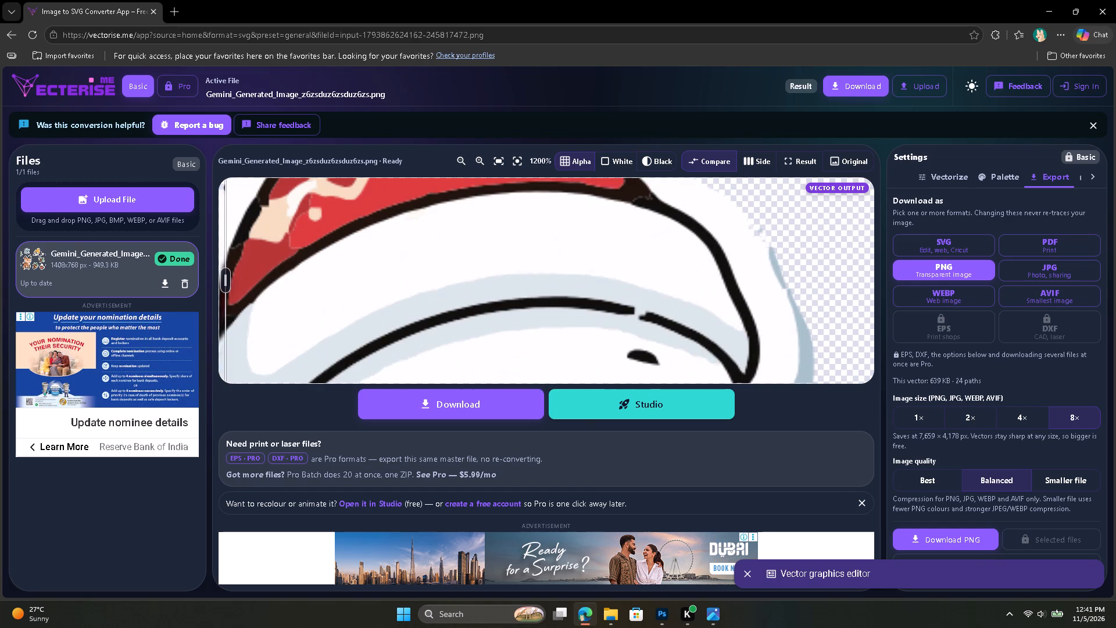
scroll(809, 309, down, 6)
Switch to the Downloads folder in File Explorer.
click(614, 619)
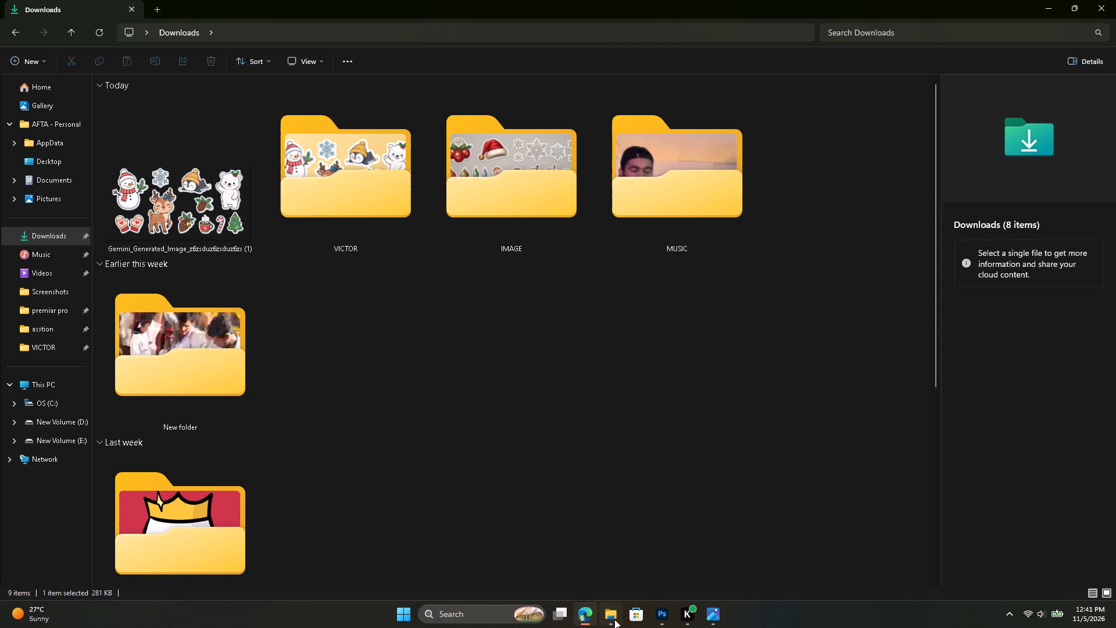
Delete the files 2 and Gemini_Generated_Image (the one without the (1) suffix) from the VICTOR folder.
double_click(307, 182)
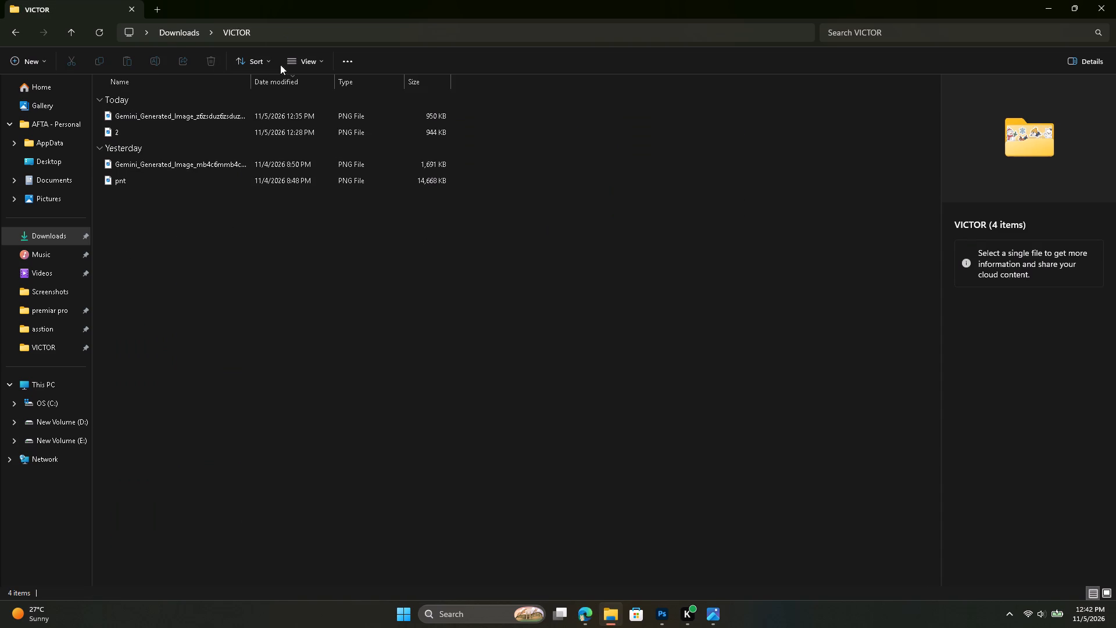
click(301, 63)
click(296, 90)
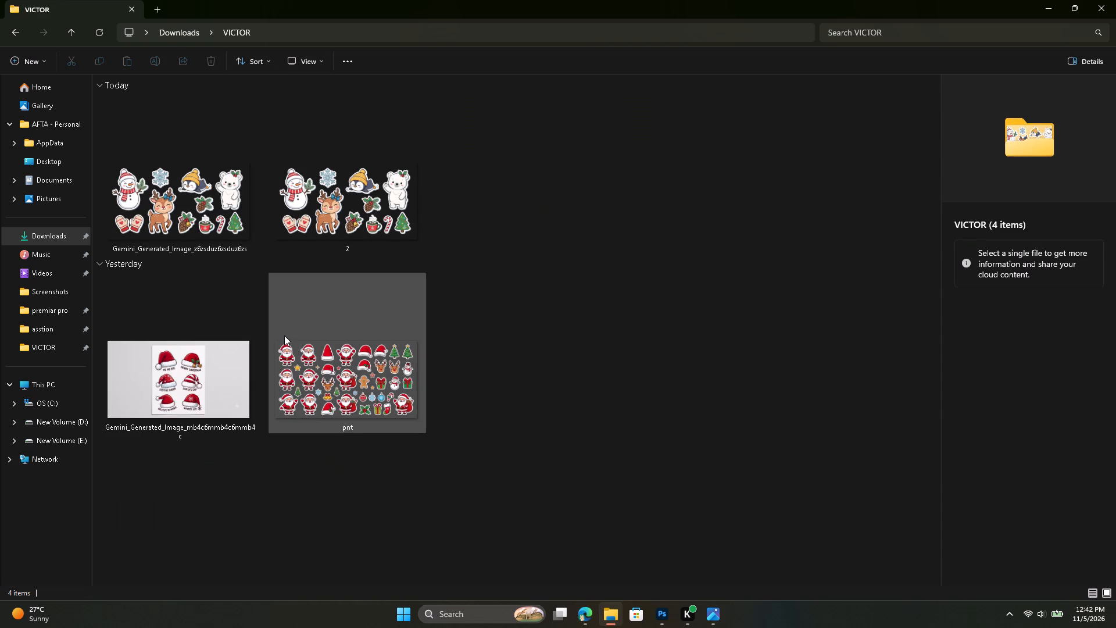
click(328, 215)
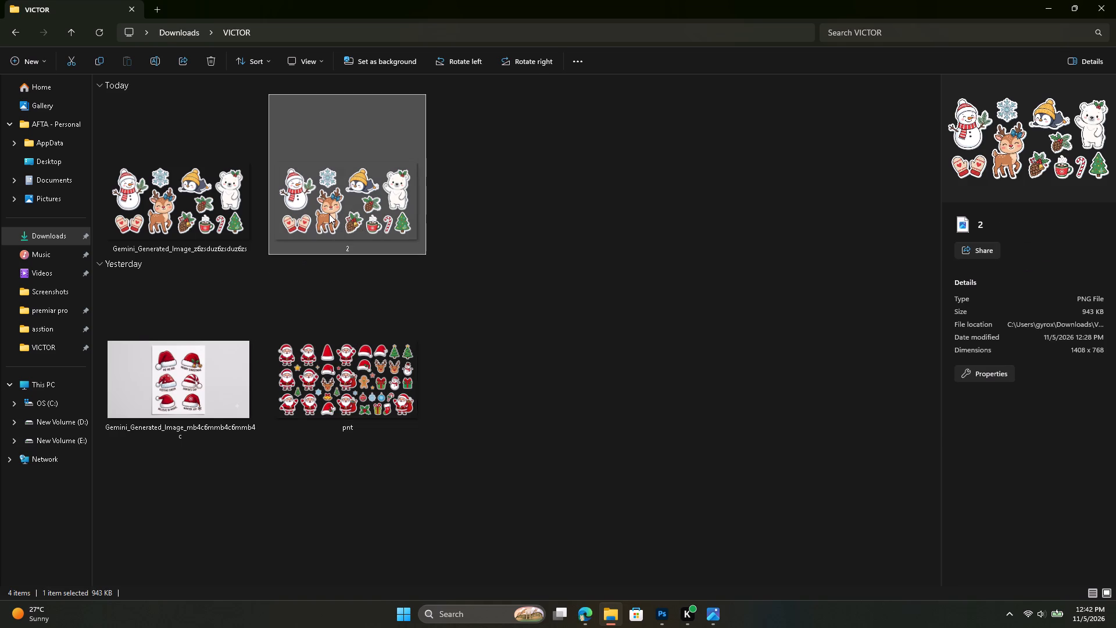
key(Delete)
click(160, 149)
key(Delete)
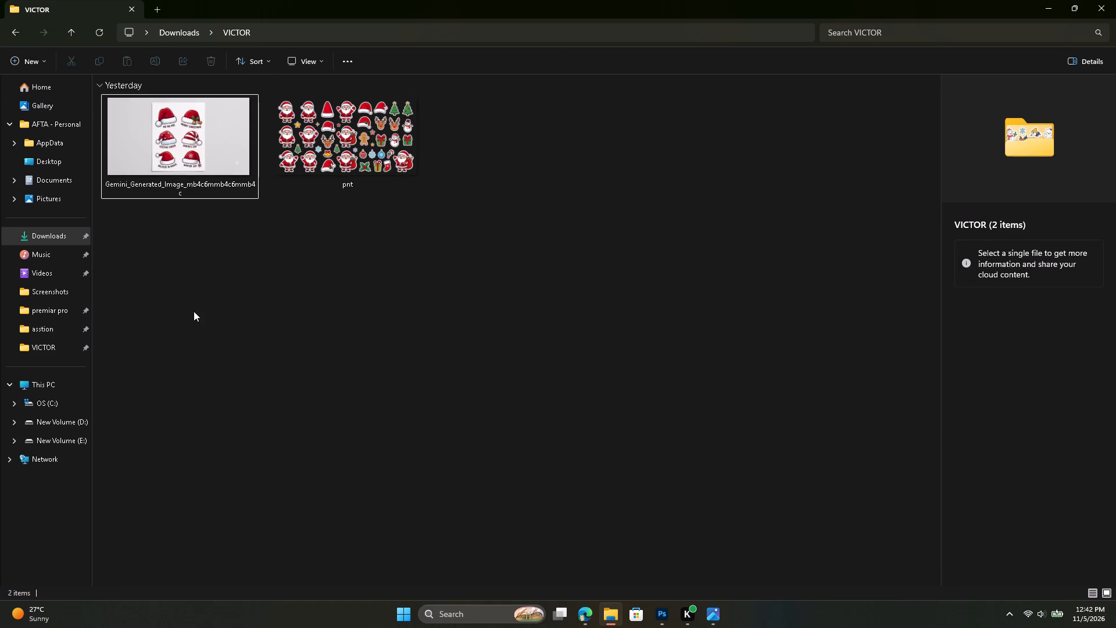
Move the Gemini_Generated_Image (1) PNG from Downloads into the VICTOR folder.
double_click(60, 237)
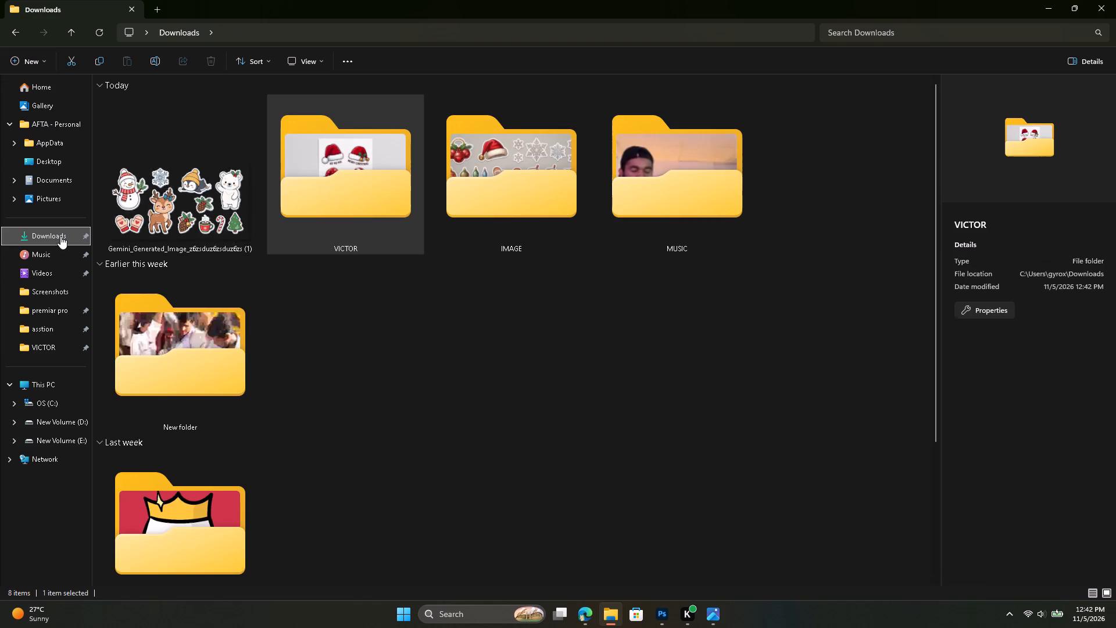
click(203, 191)
drag(179, 195, 327, 169)
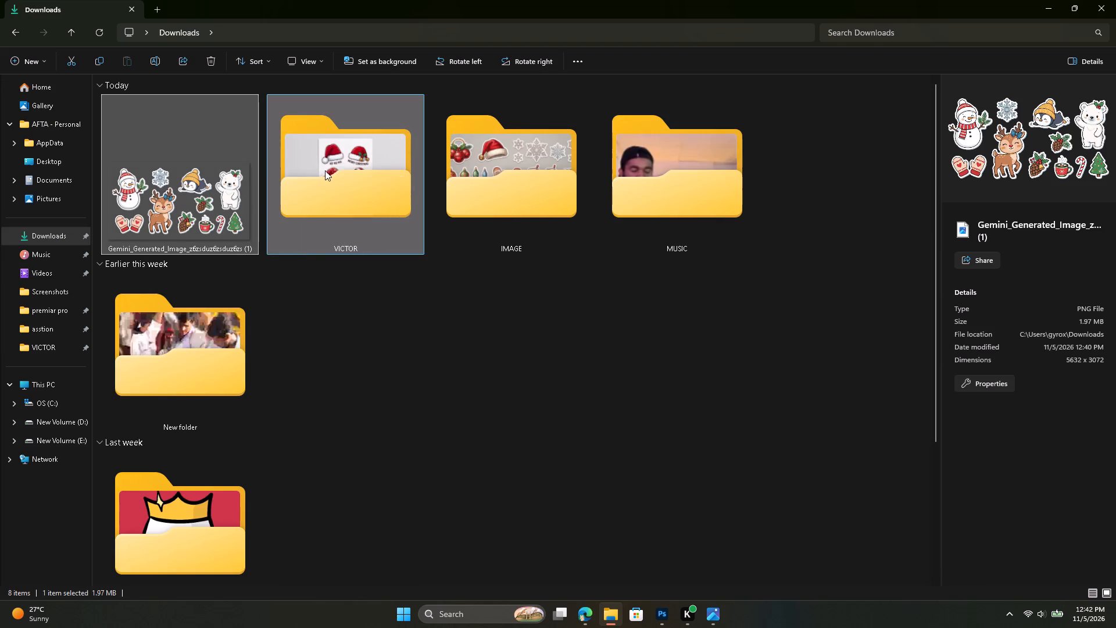
Open the Gemini_Generated_Image (1) PNG from the VICTOR folder and examine the reindeer sticker's edges and line quality up close.
double_click(206, 163)
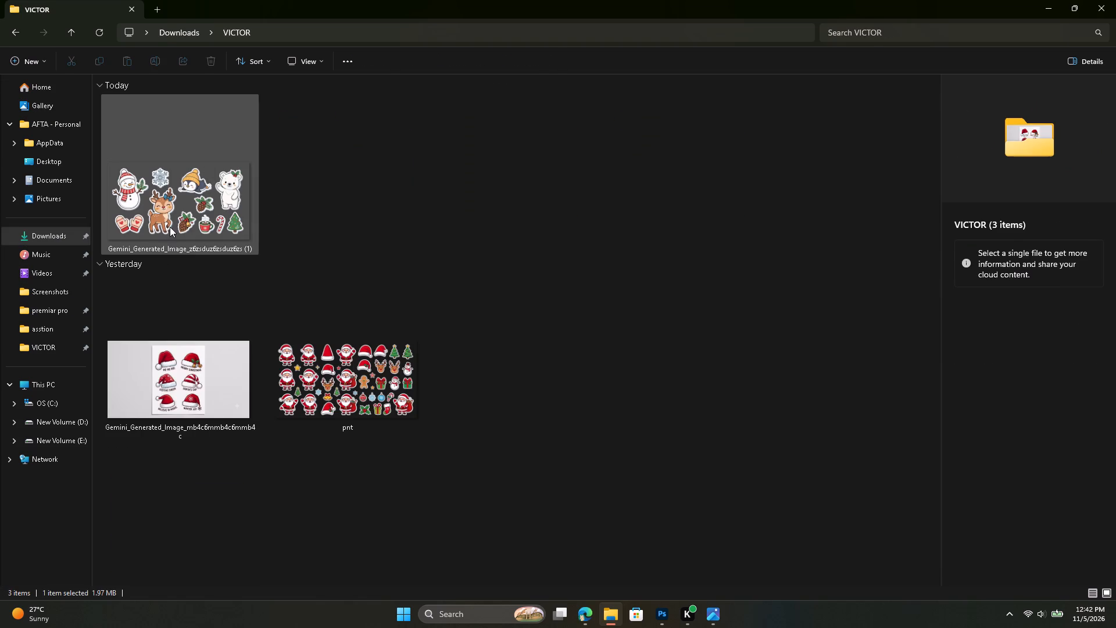
double_click(170, 227)
scroll(171, 224, up, 6)
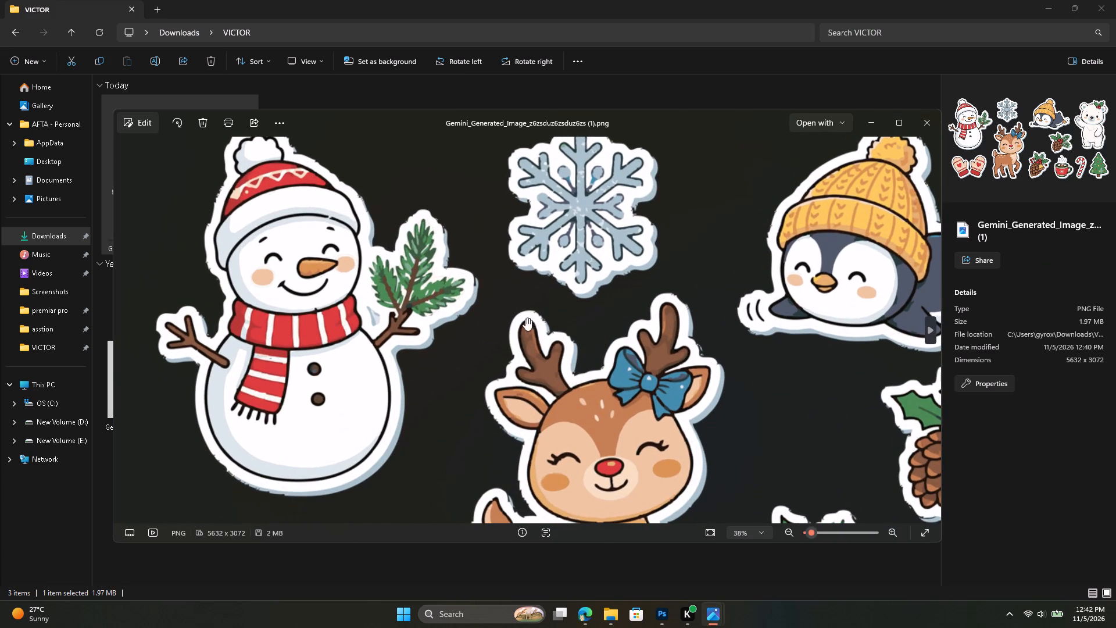
scroll(556, 390, up, 12)
scroll(582, 328, up, 2)
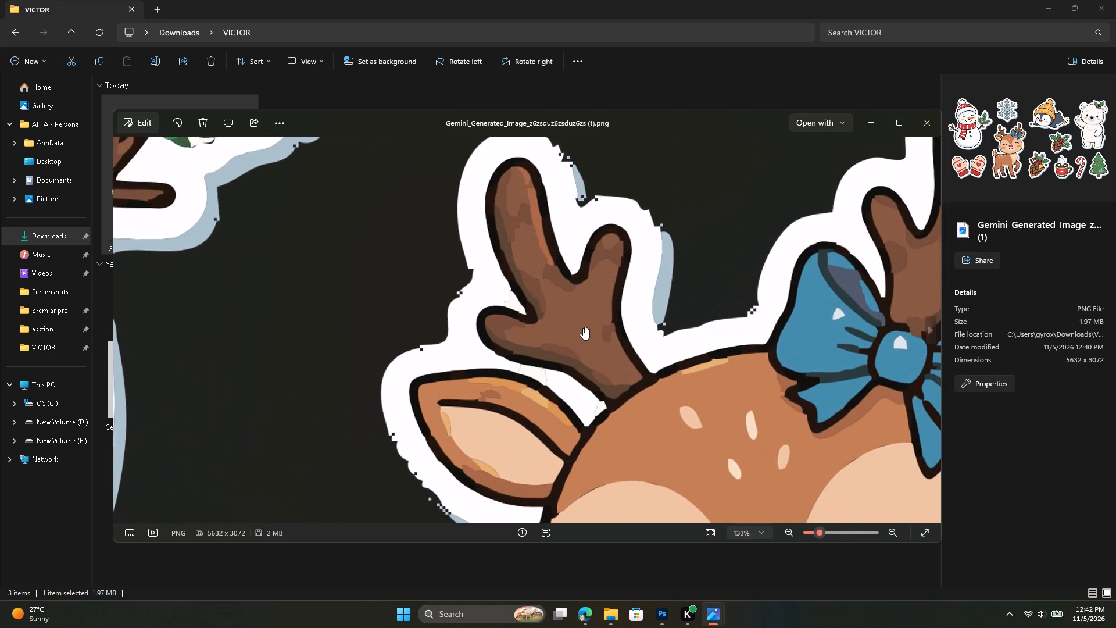
scroll(583, 327, up, 3)
scroll(640, 342, down, 6)
drag(635, 404, 263, 131)
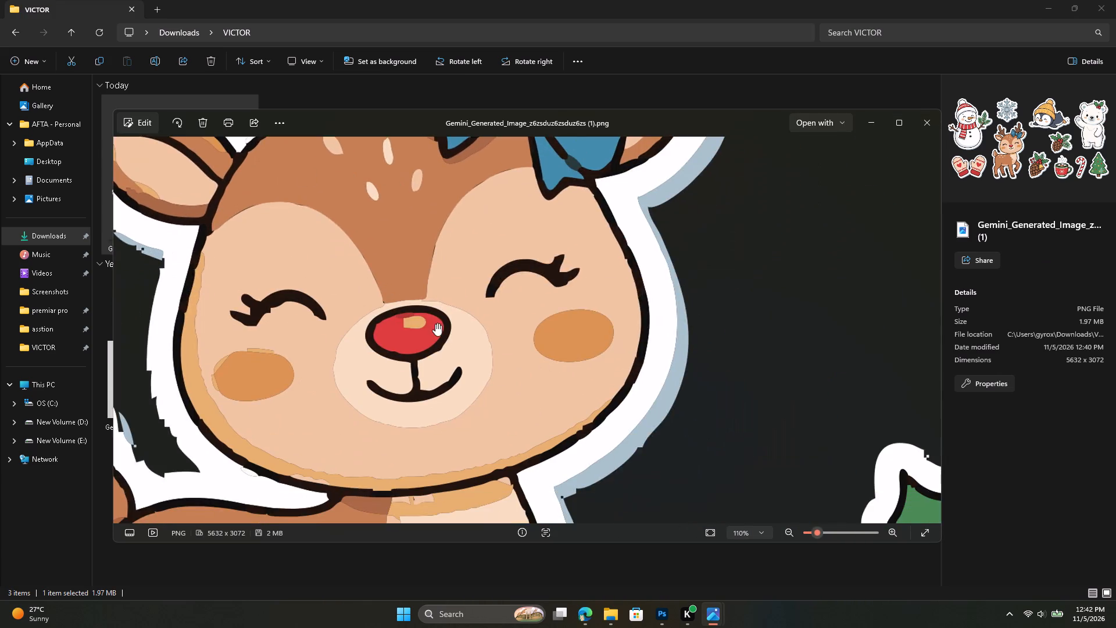
drag(435, 330, 280, 70)
scroll(312, 317, down, 14)
scroll(502, 357, down, 6)
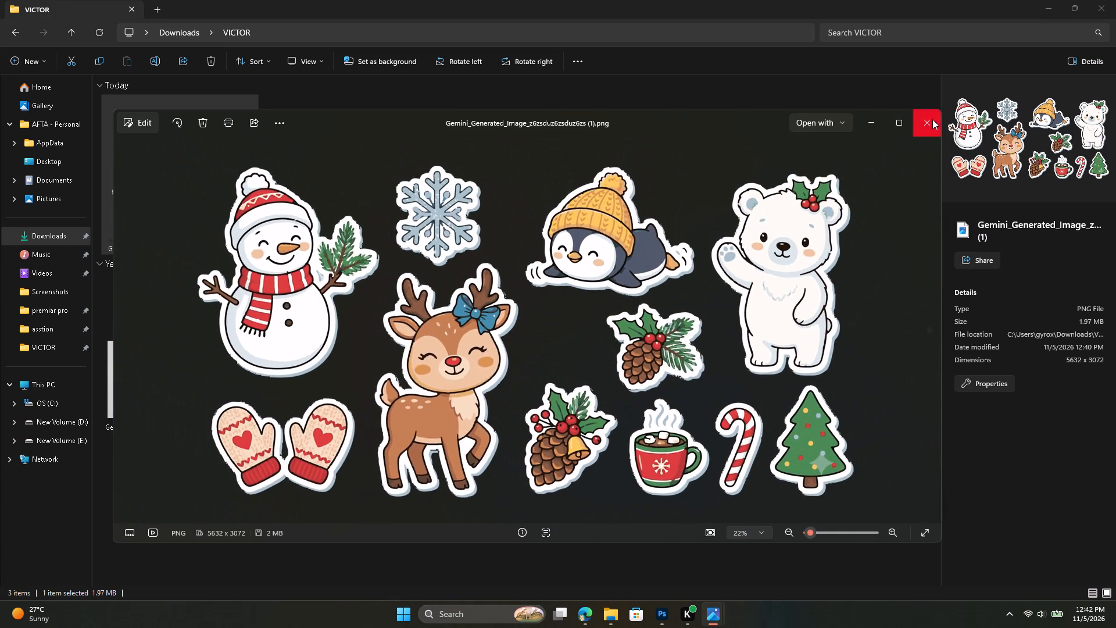
click(932, 125)
Open the pnt PNG from the VICTOR folder and check its Santa stickers for quality.
double_click(326, 374)
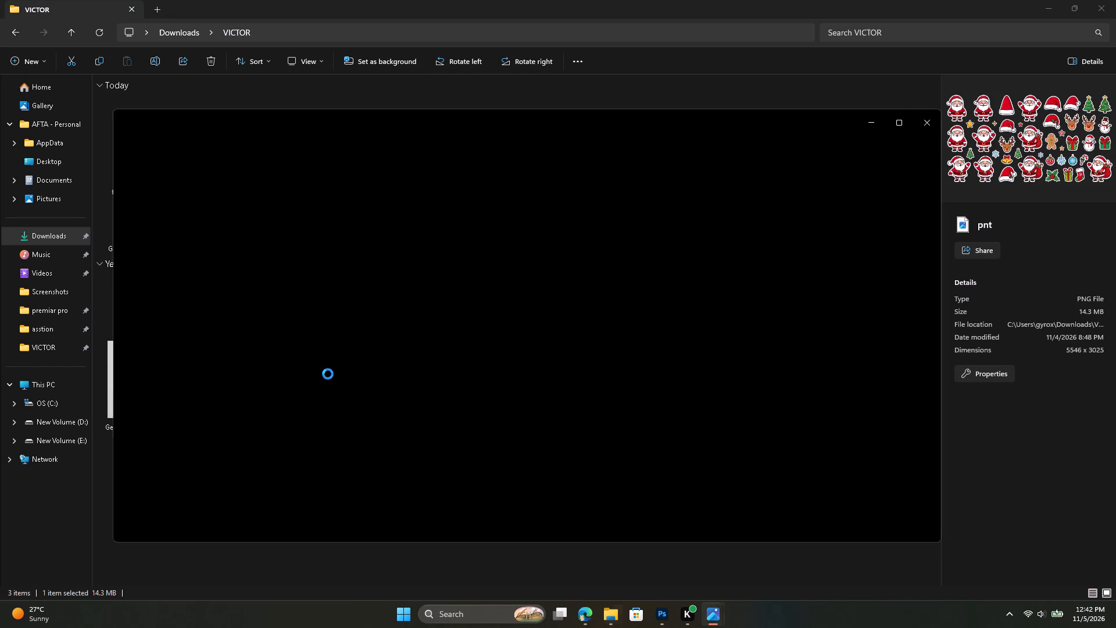
scroll(328, 378, up, 11)
scroll(344, 335, down, 5)
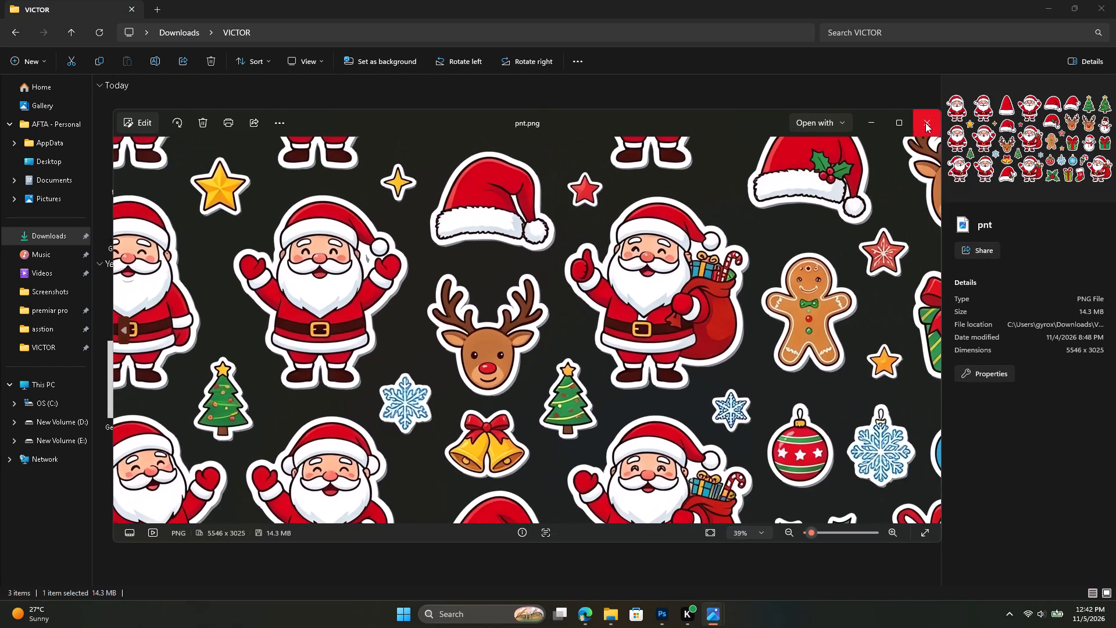
click(921, 121)
Switch to Edge, review the whole vectorized snowman and reindeer sheet in the preview, and dismiss the advert banner.
click(589, 616)
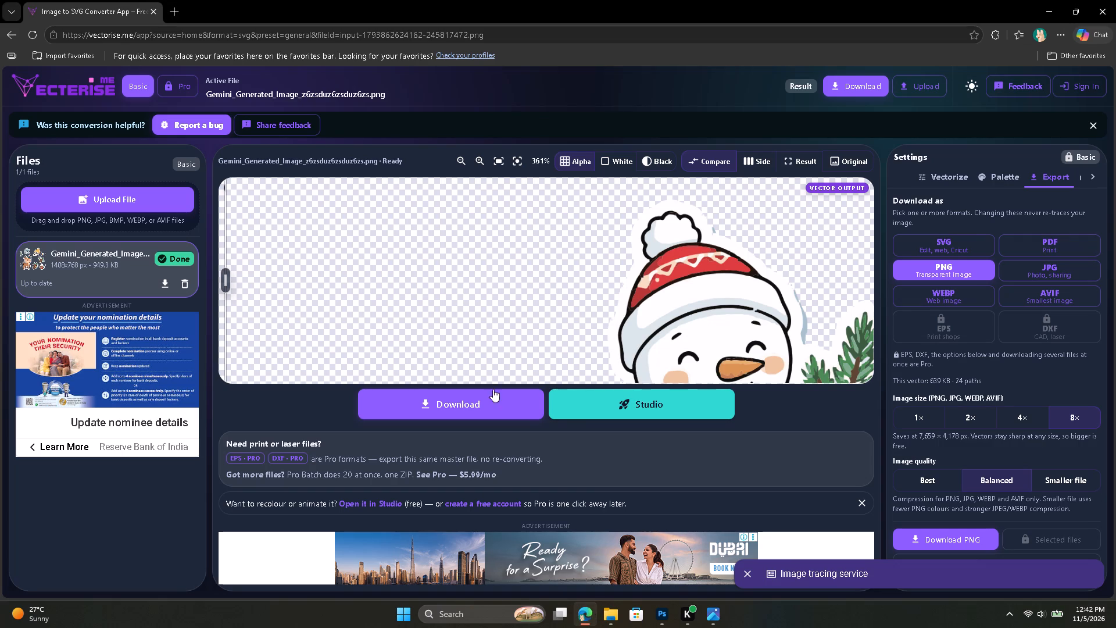
scroll(680, 292, up, 3)
scroll(658, 286, down, 10)
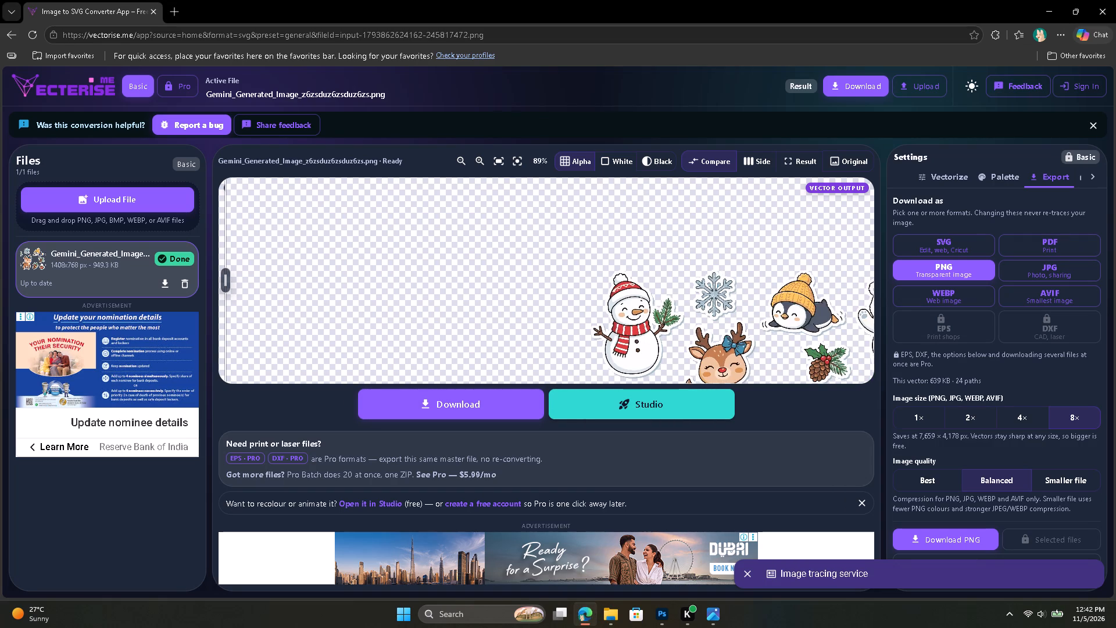
drag(726, 356, 499, 283)
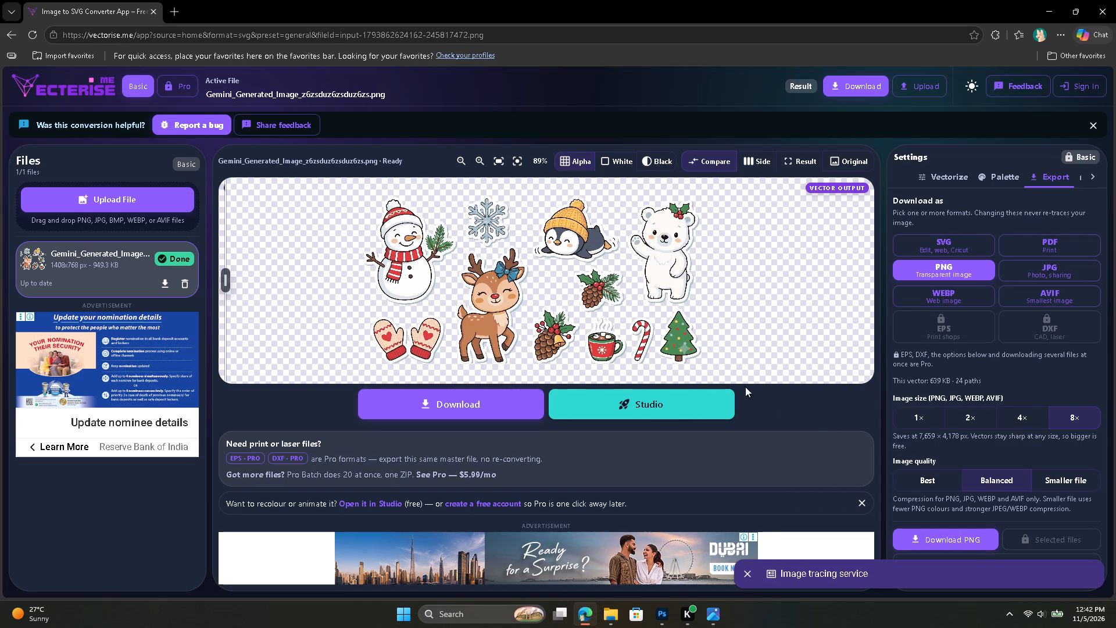
click(744, 570)
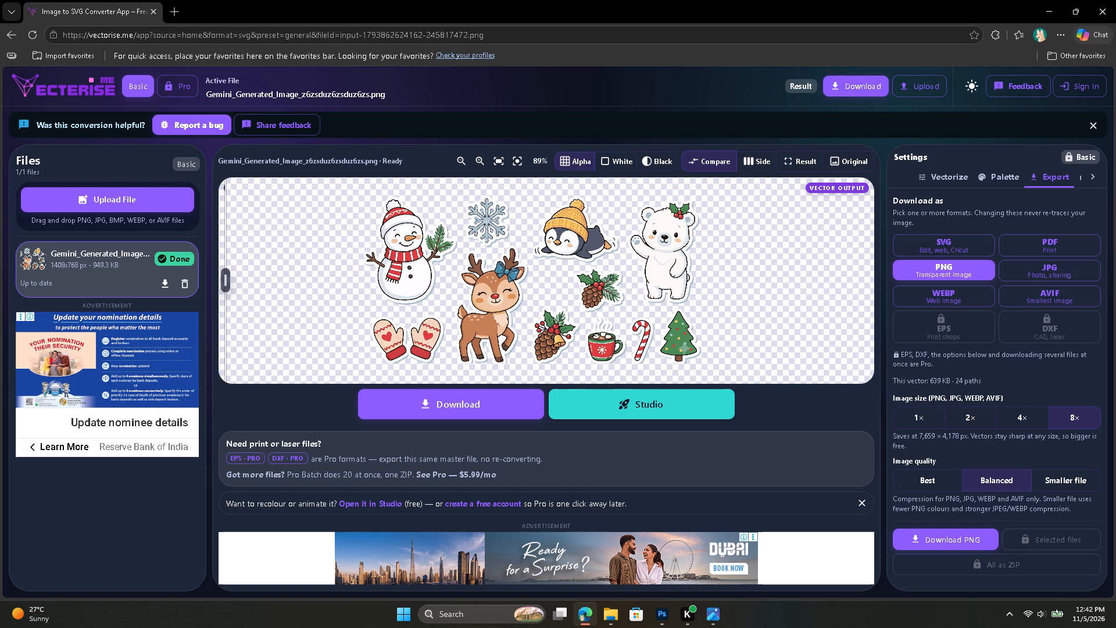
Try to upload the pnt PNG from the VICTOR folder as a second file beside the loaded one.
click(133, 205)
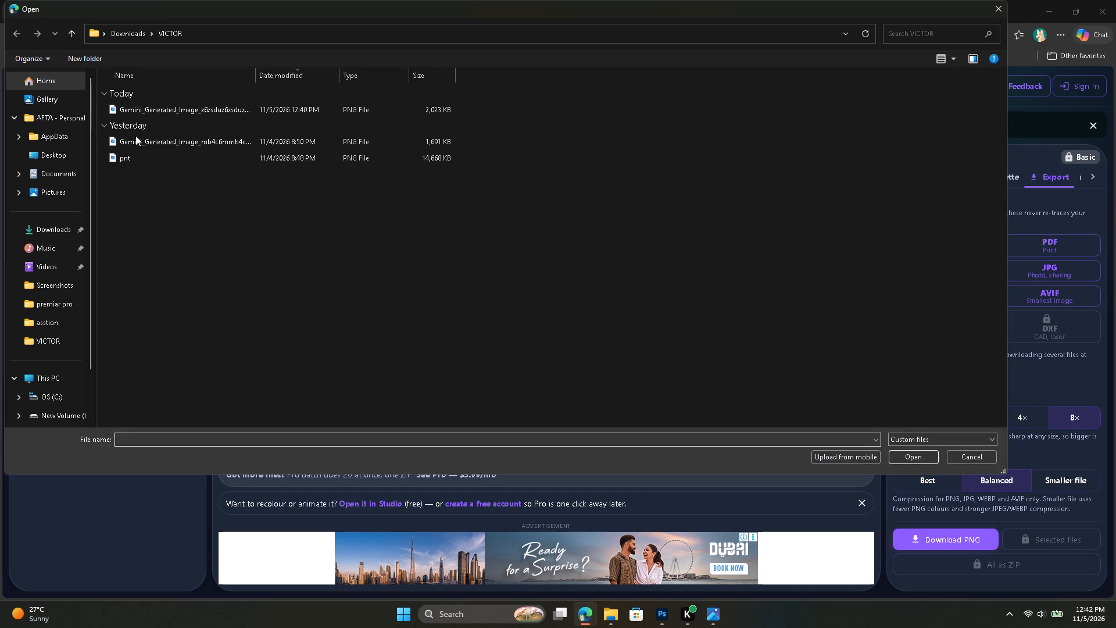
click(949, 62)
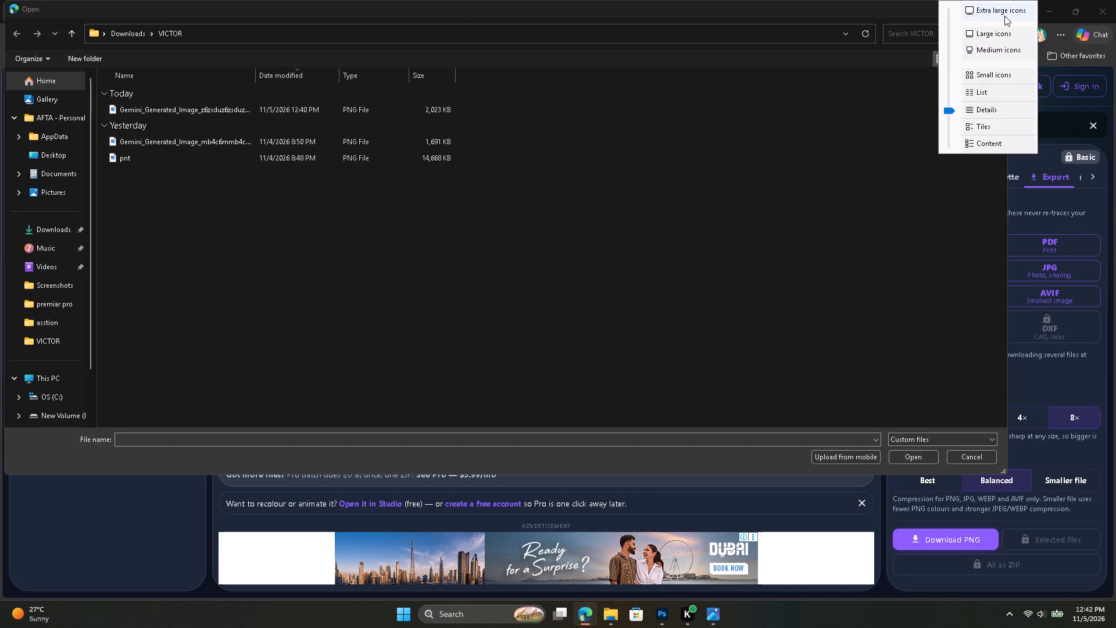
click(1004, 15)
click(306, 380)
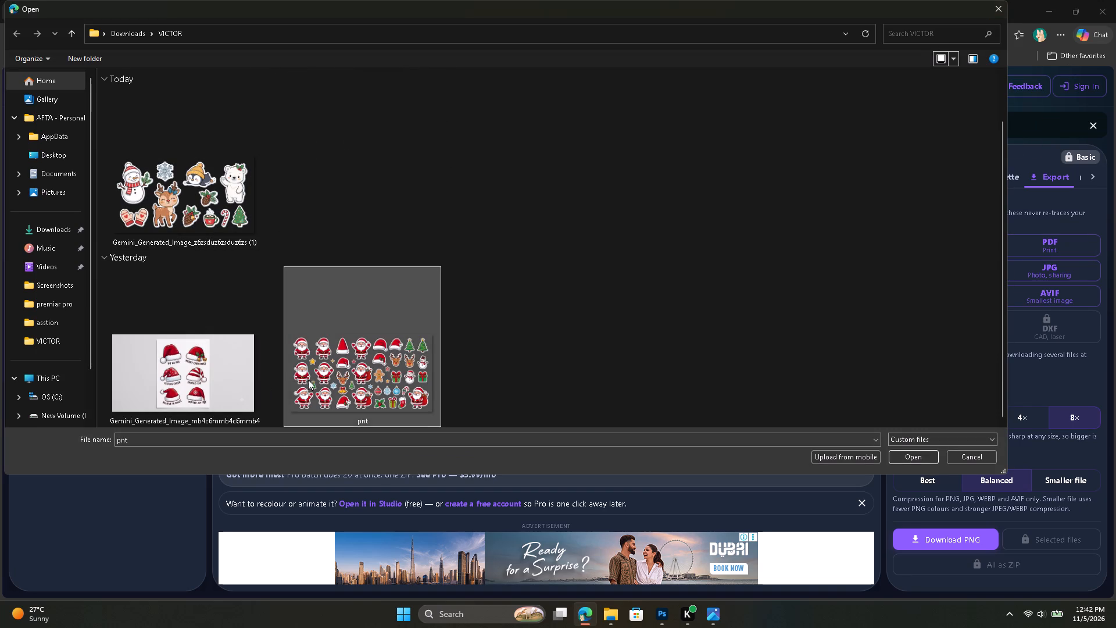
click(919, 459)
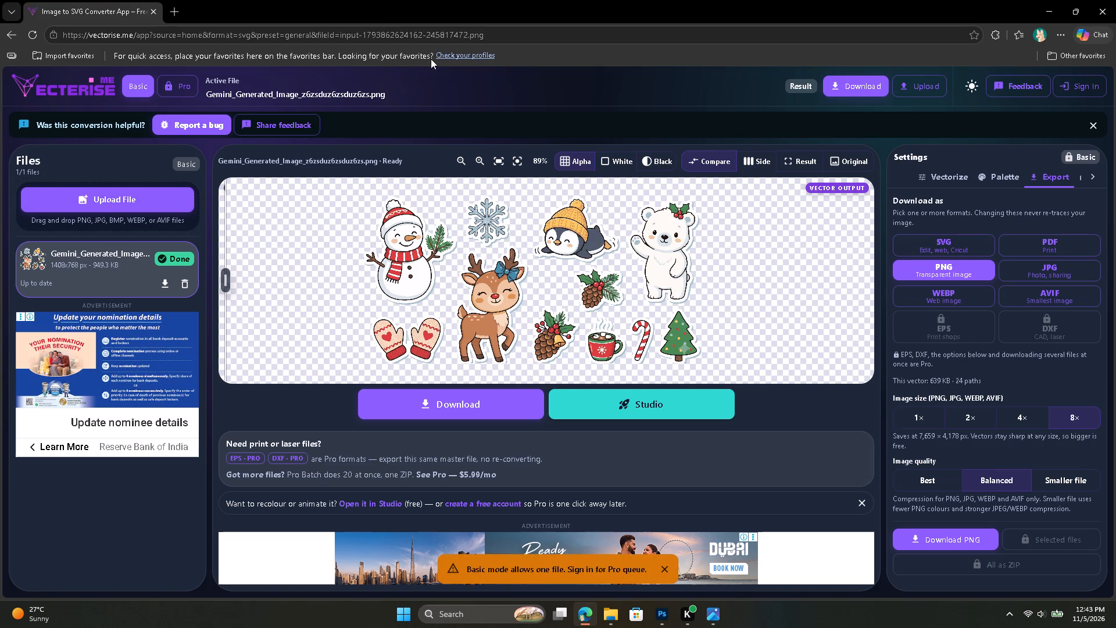
Replace the loaded Gemini image with the pnt PNG from the VICTOR folder, scaled down to 1658×905, and vectorize it.
scroll(442, 363, down, 5)
scroll(443, 389, up, 4)
scroll(427, 317, up, 1)
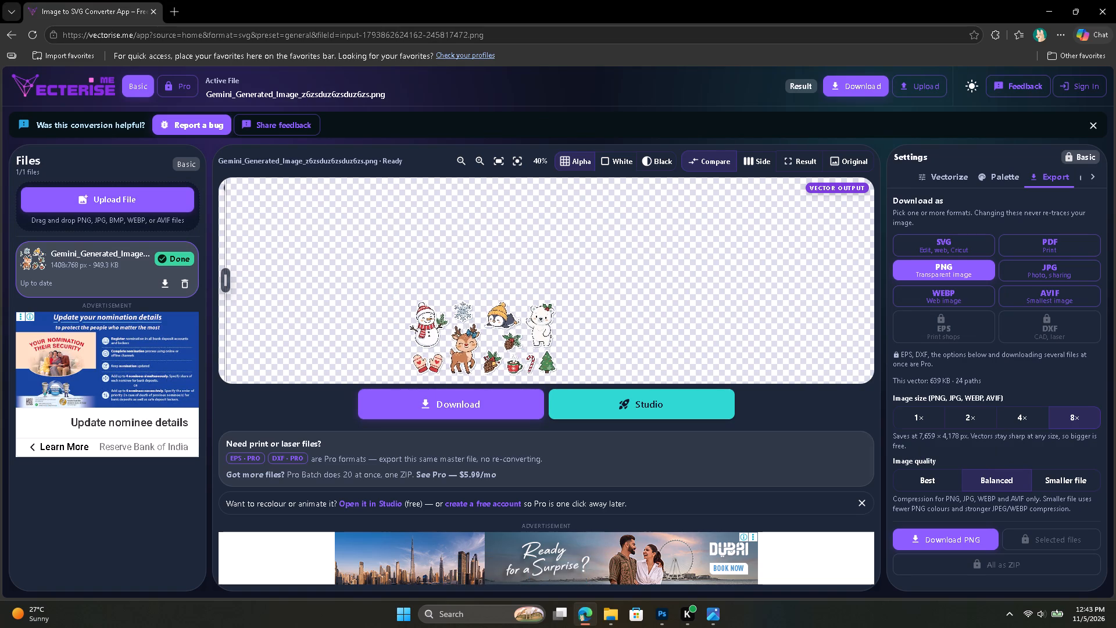
click(184, 281)
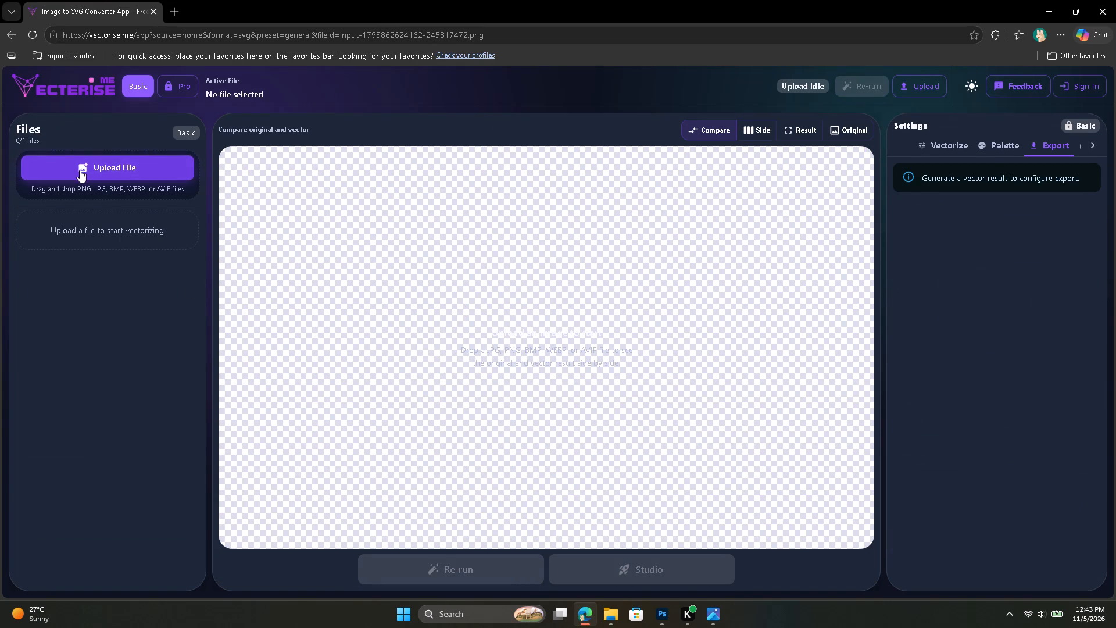
click(80, 170)
click(220, 195)
click(362, 358)
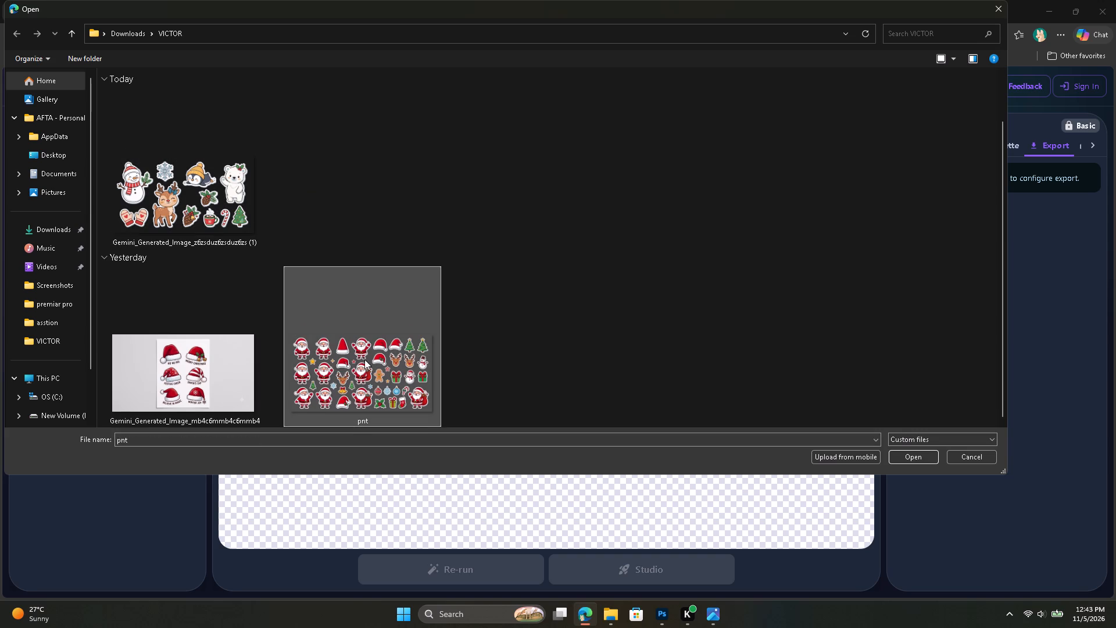
click(921, 455)
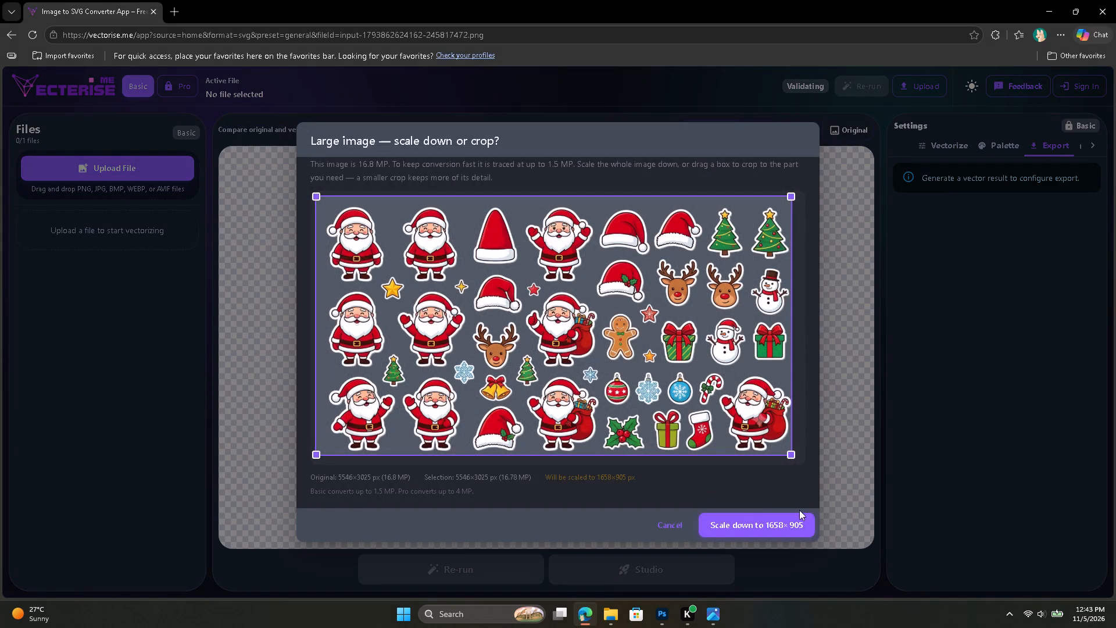
click(734, 531)
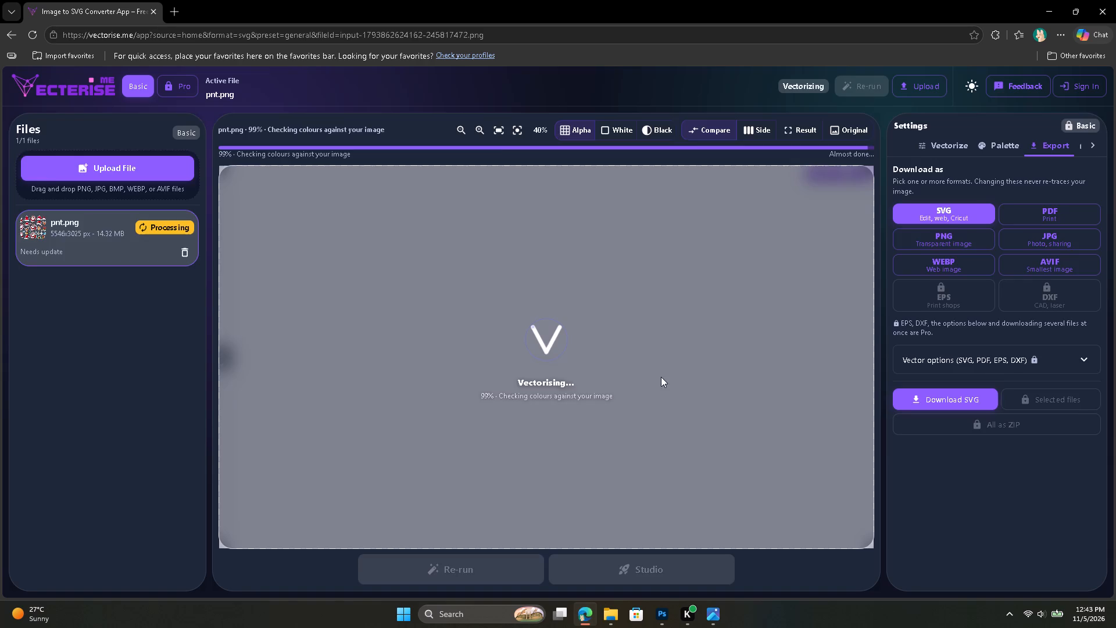
Examine the vectorized pnt stickers up close, including the snowflakes, bells and reindeer, and check the full sheet.
scroll(539, 295, up, 1)
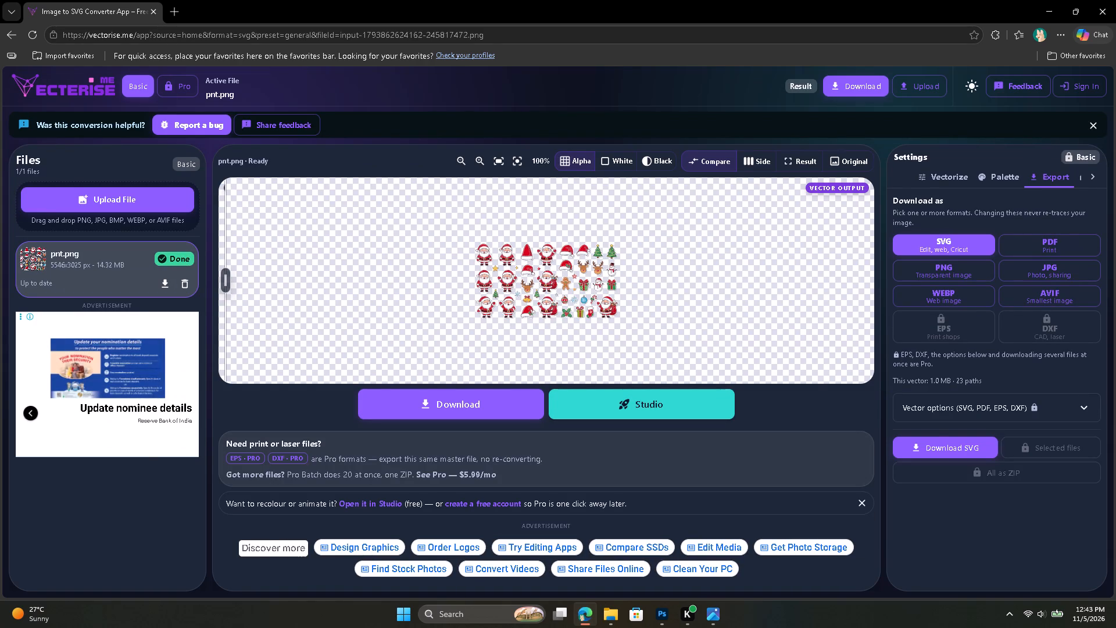
scroll(540, 295, up, 8)
alt+scroll(483, 295, up, 13)
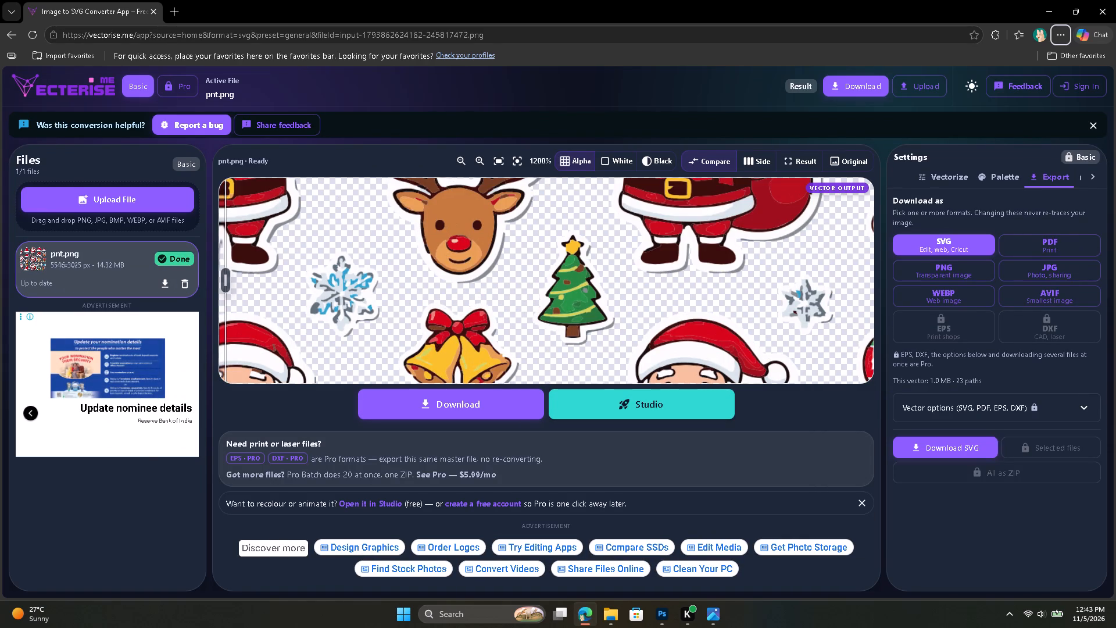
alt+scroll(510, 276, down, 5)
scroll(519, 275, down, 3)
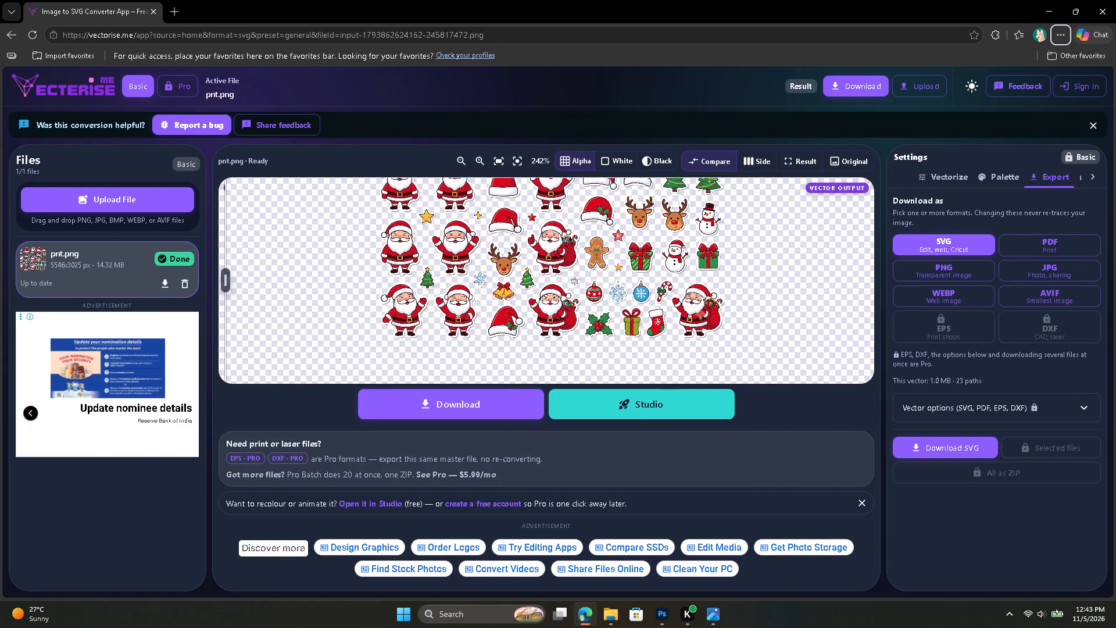
drag(527, 242, 536, 266)
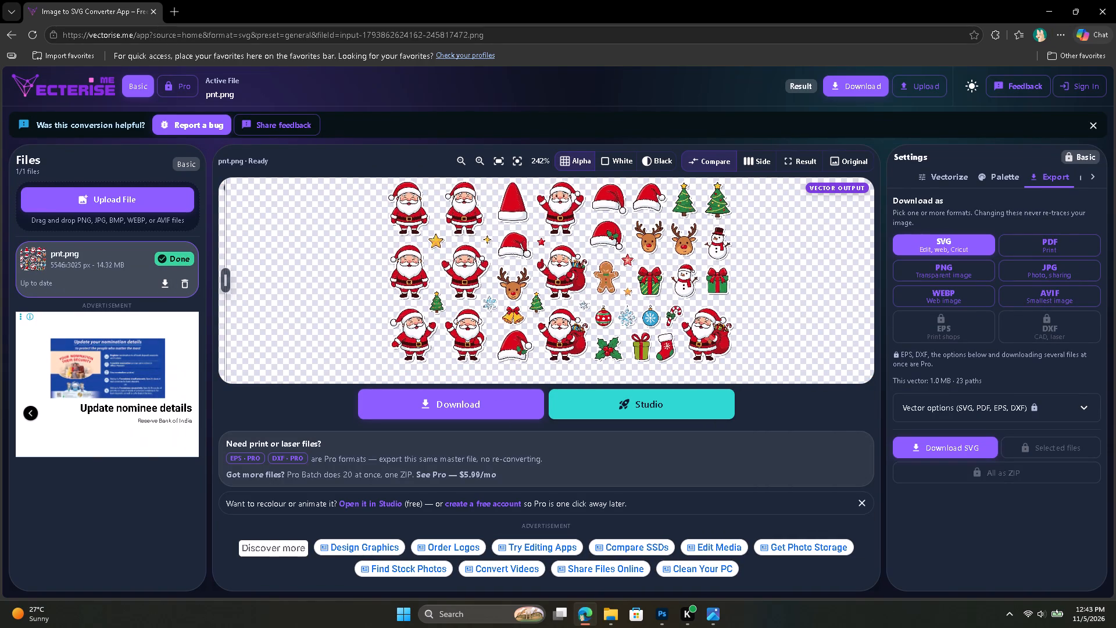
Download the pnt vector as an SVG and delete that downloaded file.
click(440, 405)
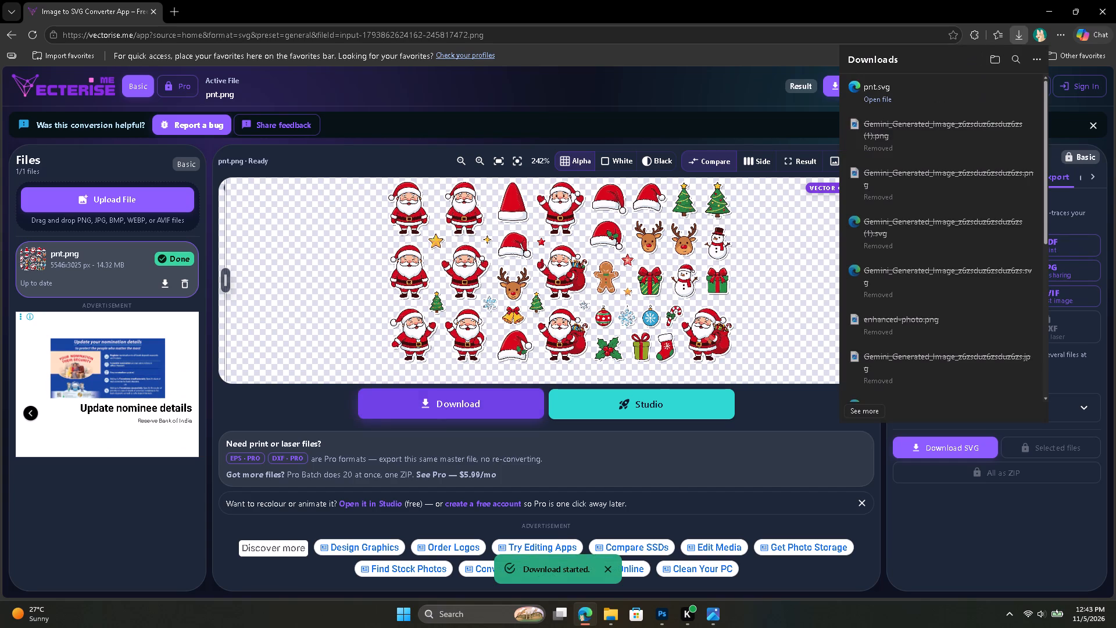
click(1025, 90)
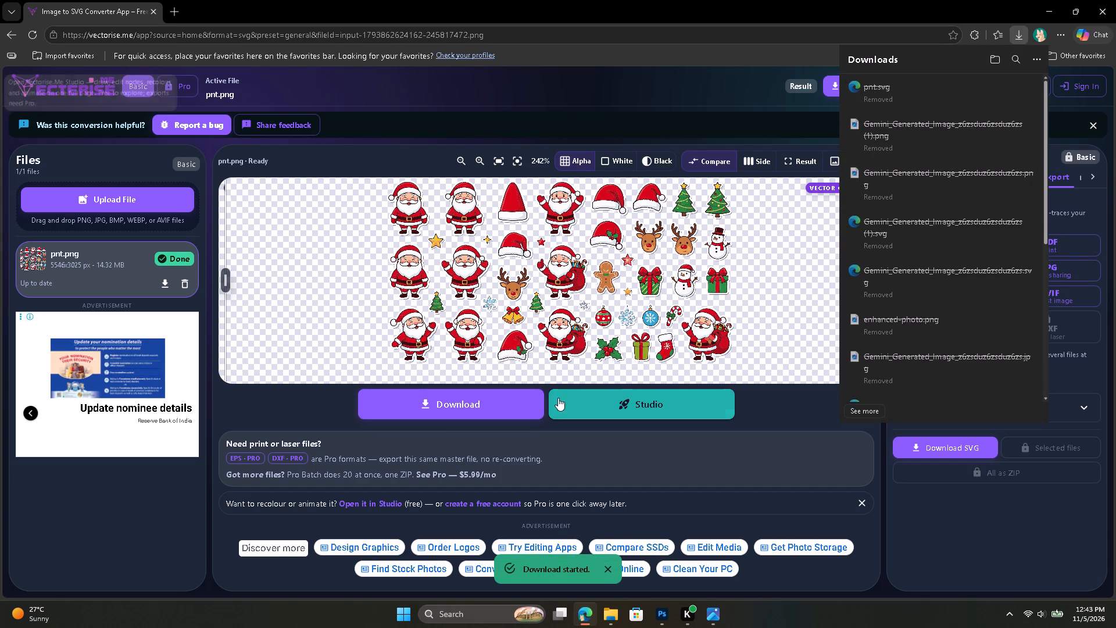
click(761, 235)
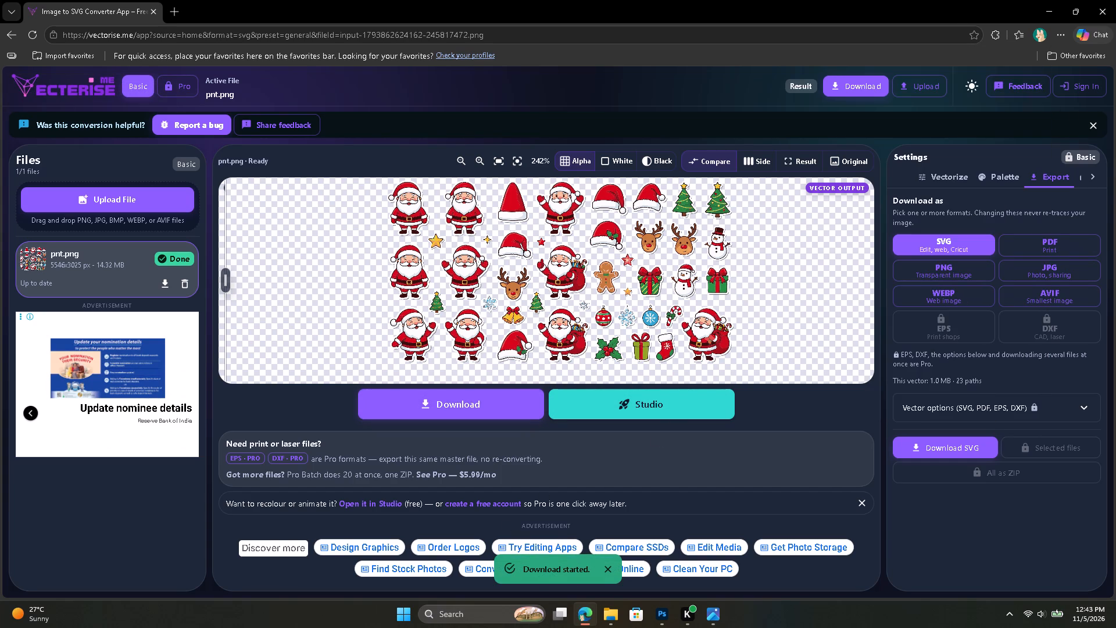
Set the export format for the pnt vector to PNG only, with SVG and JPG deselected.
click(1046, 264)
click(958, 271)
click(957, 245)
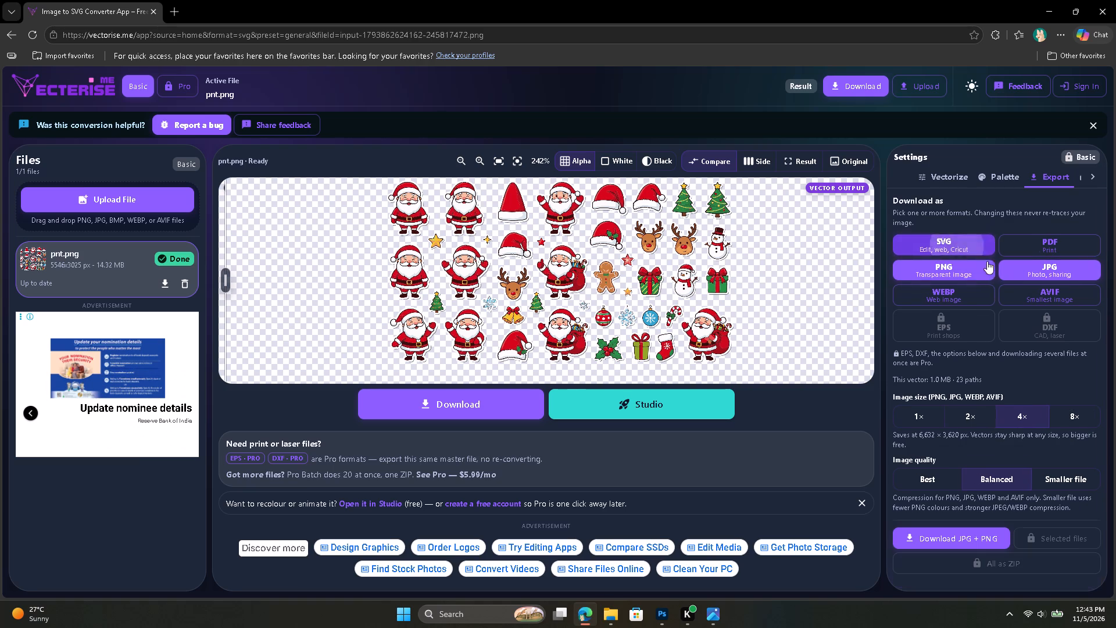
click(1038, 269)
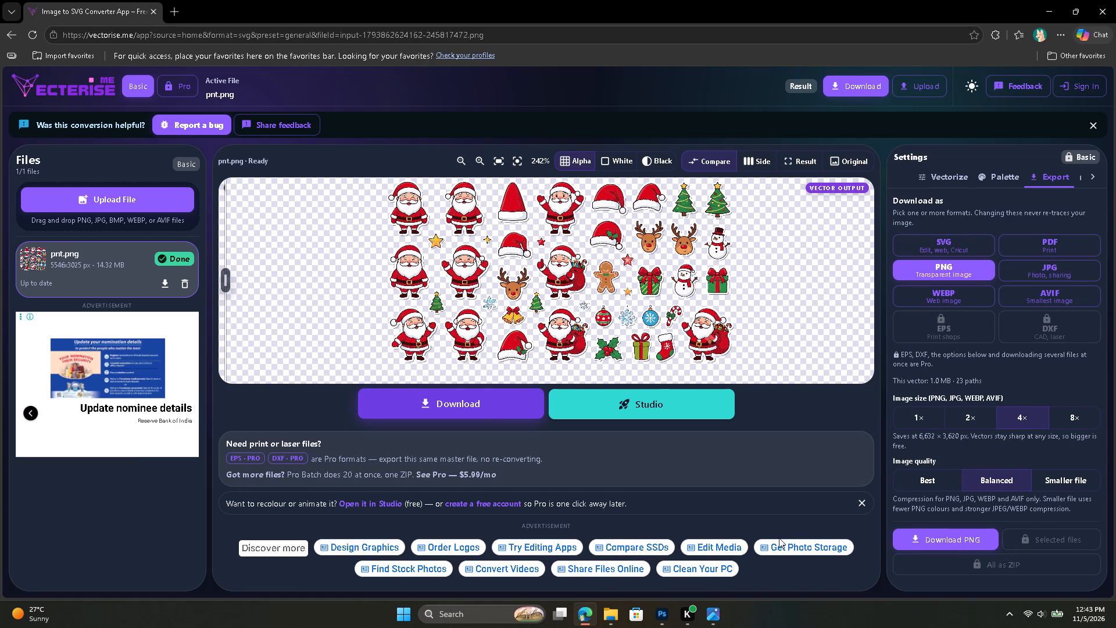
Download the pnt vector as a transparent PNG at 4× size with balanced quality.
click(931, 538)
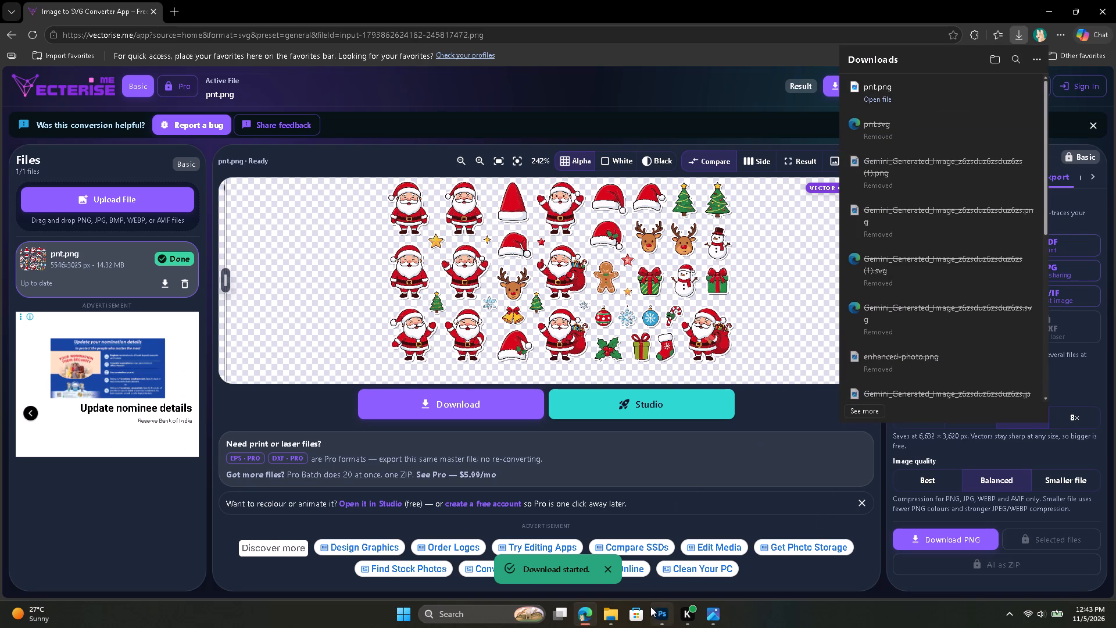
Open the newly exported pnt PNG from the Downloads folder and examine its Santa stickers up close, including the beard and coat edges.
click(600, 613)
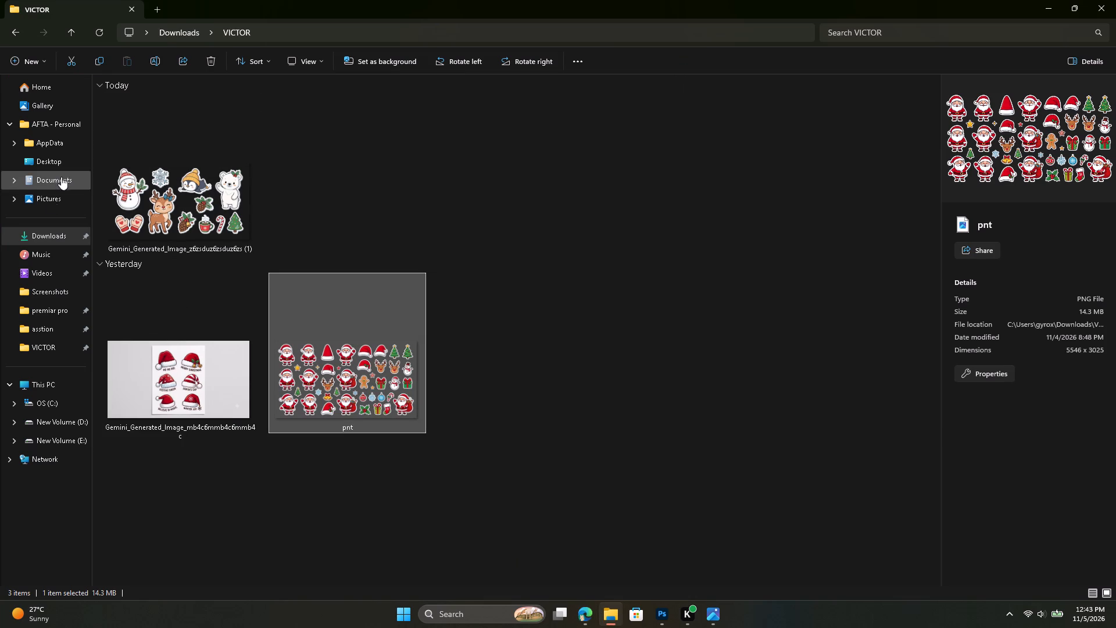
click(51, 243)
double_click(185, 159)
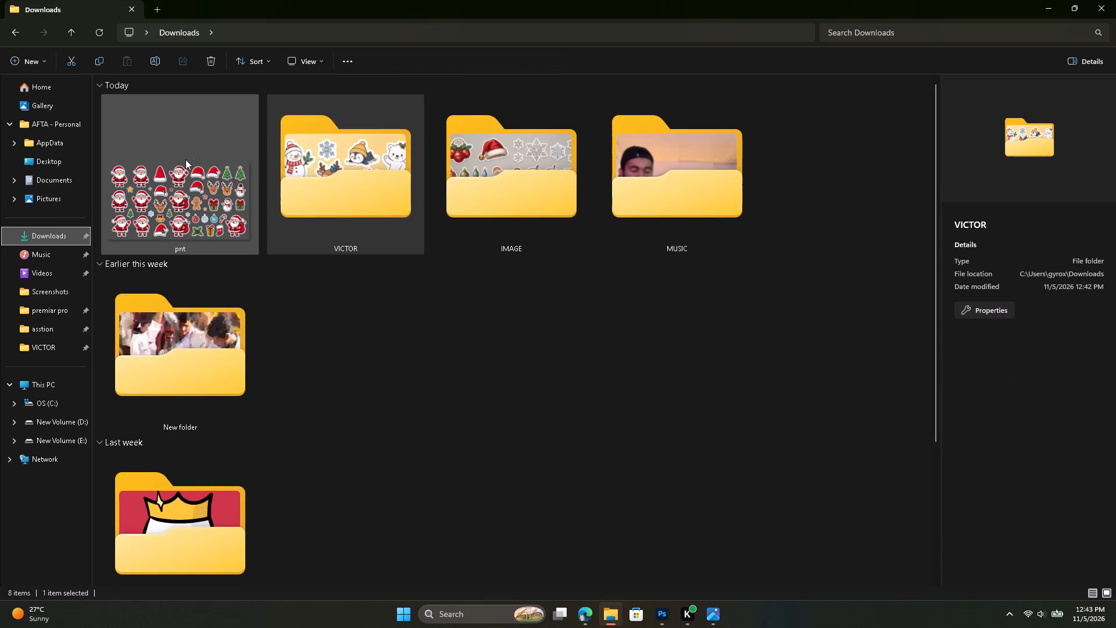
scroll(439, 336, up, 6)
scroll(615, 336, up, 5)
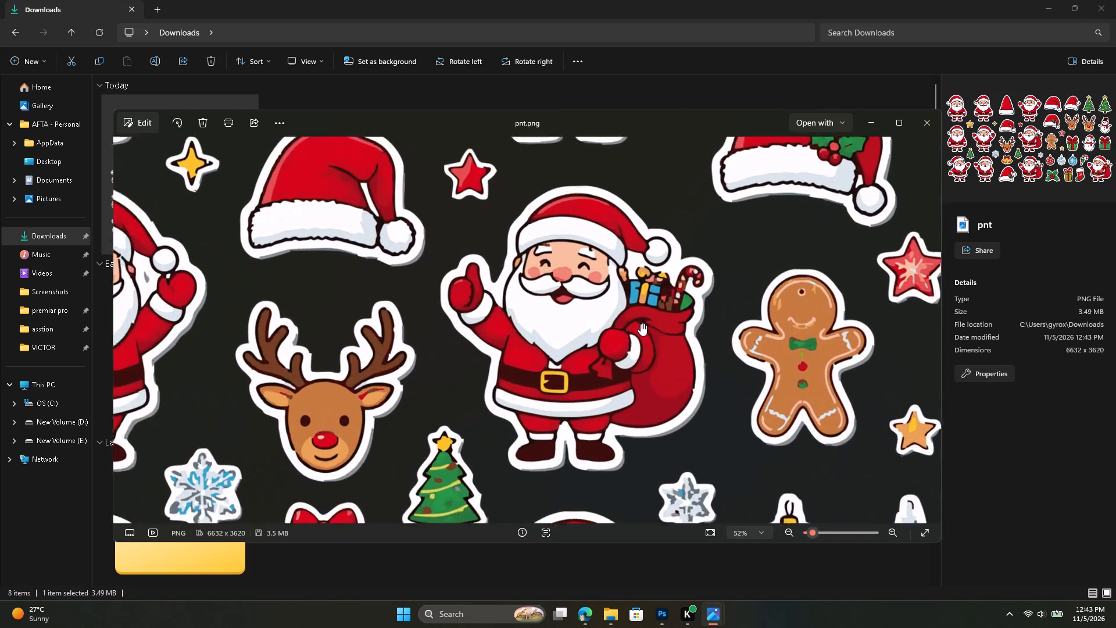
scroll(571, 341, up, 5)
scroll(493, 311, up, 6)
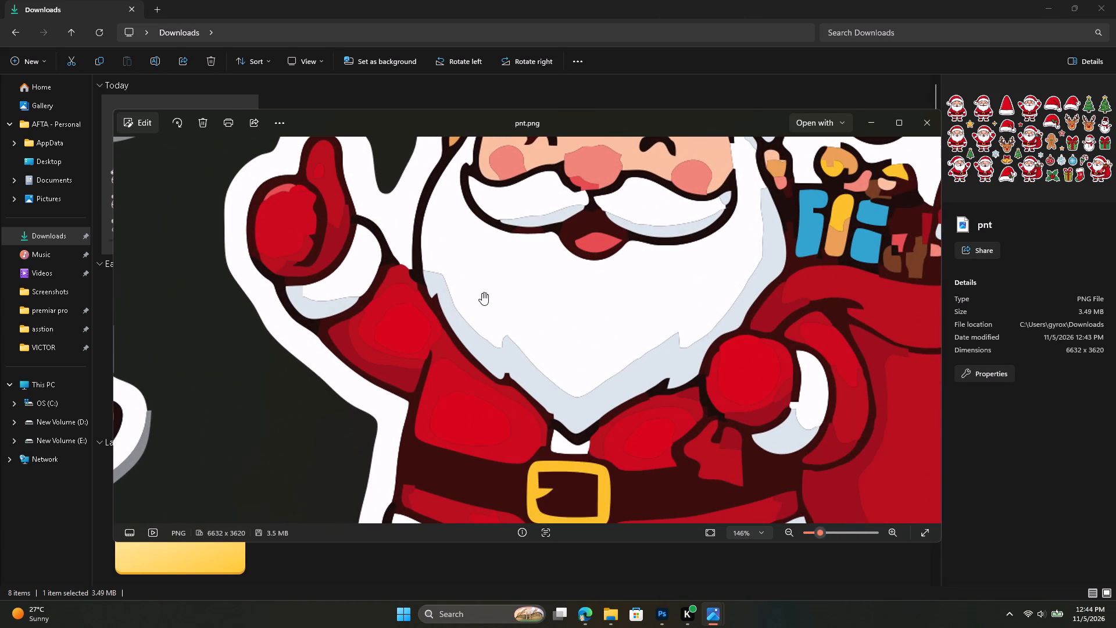
scroll(475, 289, down, 6)
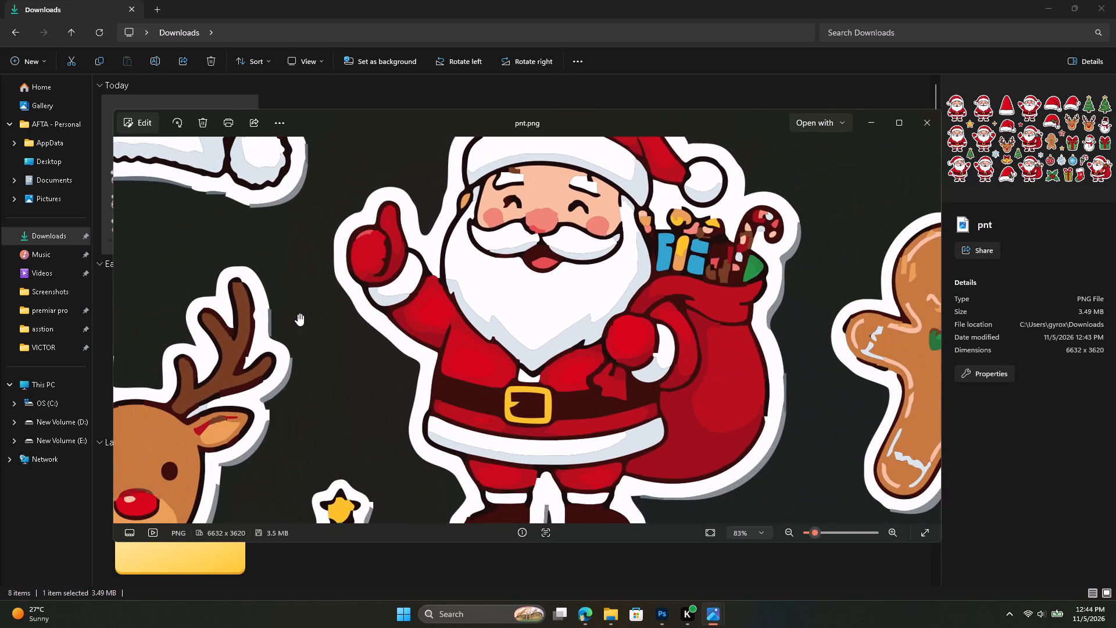
drag(326, 337, 724, 419)
drag(357, 213, 386, 422)
scroll(431, 354, down, 4)
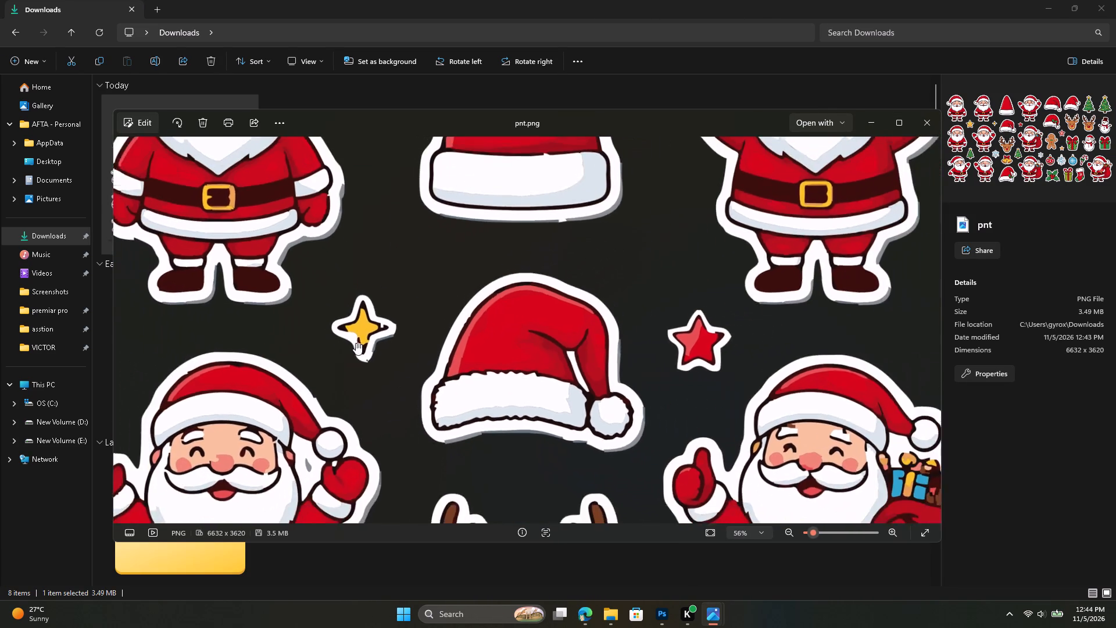
drag(351, 347, 914, 497)
drag(521, 286, 545, 398)
scroll(710, 383, up, 5)
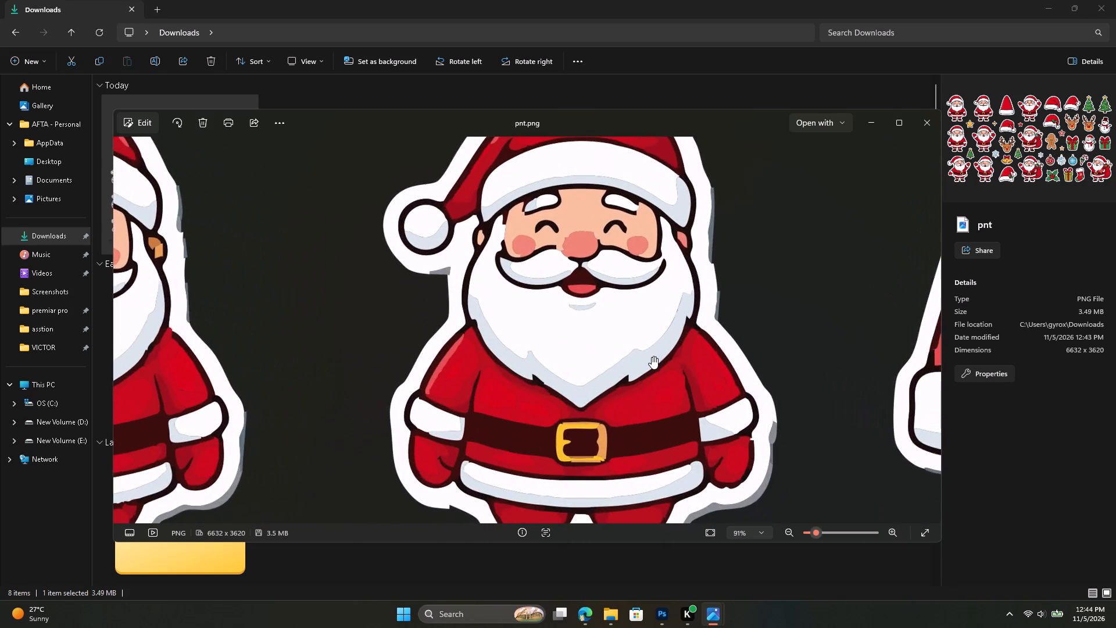
scroll(651, 356, up, 11)
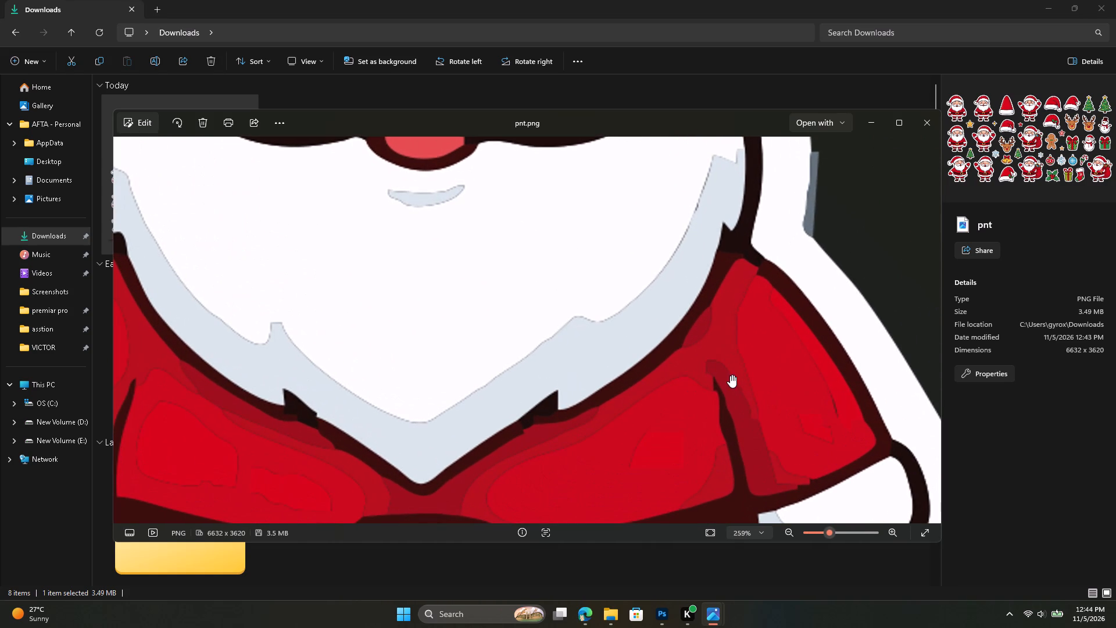
drag(763, 415, 274, 241)
Examine the holly-trimmed Santa hat and the reindeer heads up close in the exported pnt PNG.
alt+scroll(277, 241, down, 12)
scroll(305, 249, down, 7)
alt+scroll(405, 265, down, 6)
drag(654, 281, 37, 248)
scroll(760, 276, up, 3)
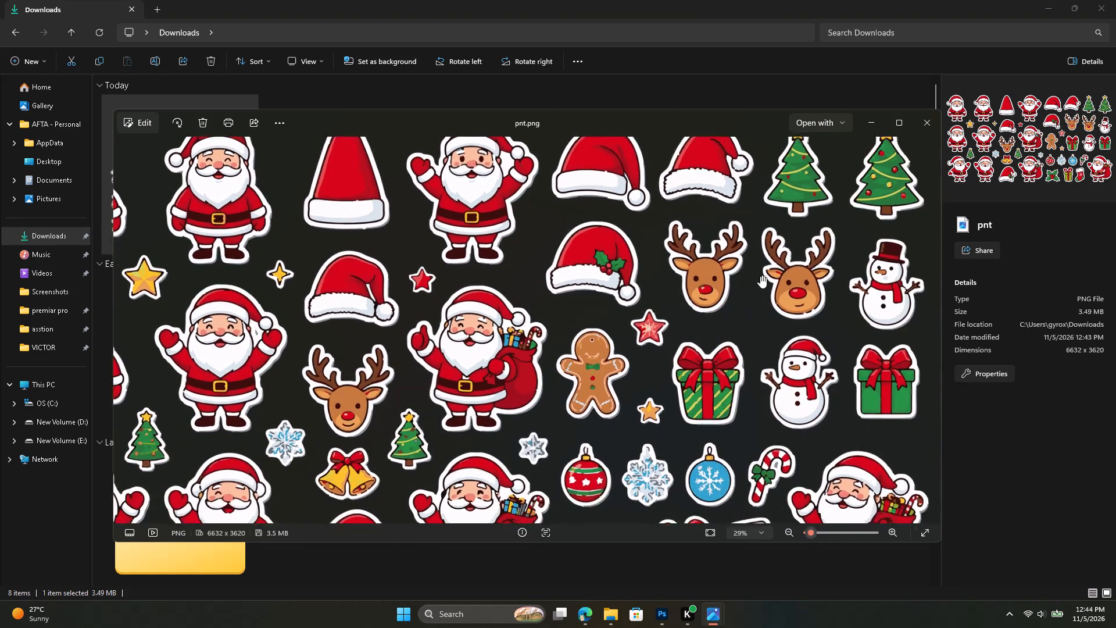
scroll(760, 276, up, 2)
scroll(712, 316, up, 5)
scroll(668, 279, up, 2)
drag(621, 297, 622, 379)
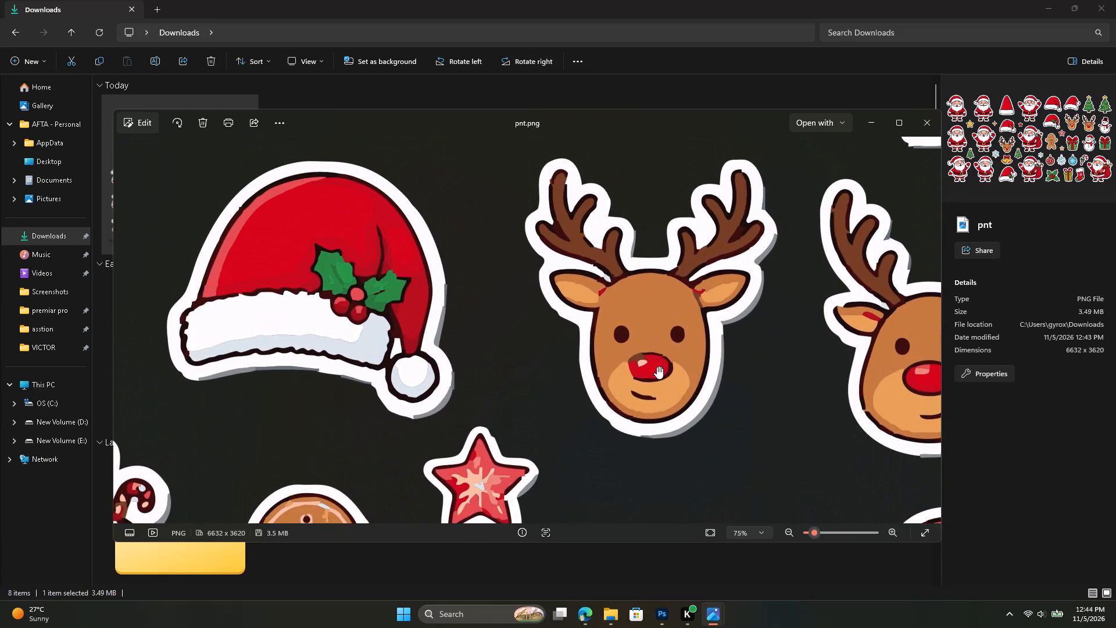
scroll(676, 335, up, 6)
drag(649, 316, 638, 386)
scroll(629, 355, down, 4)
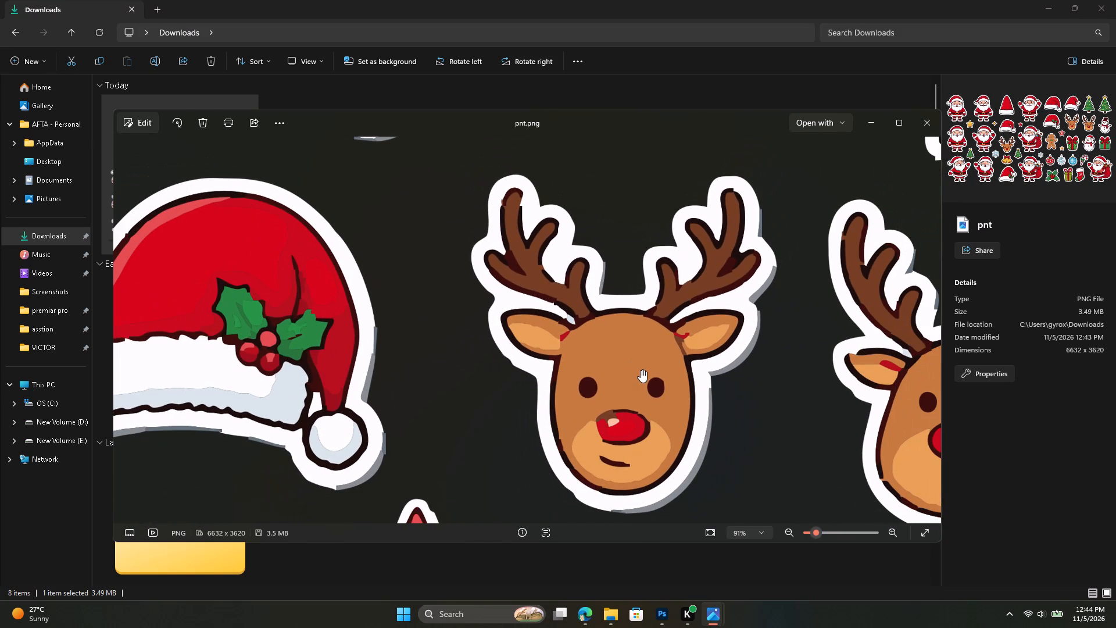
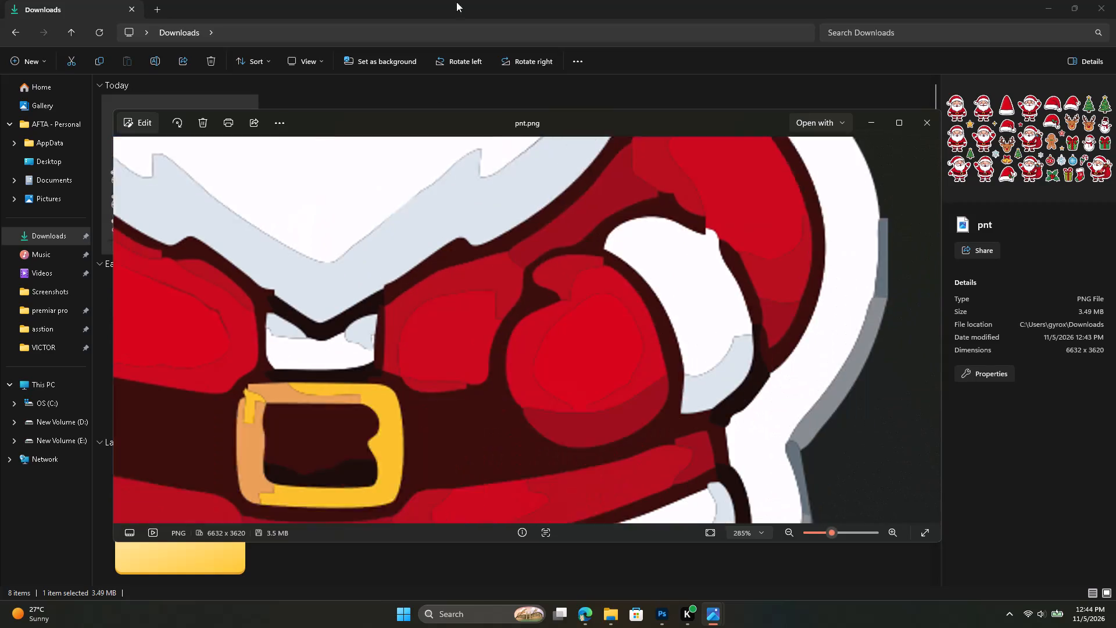
Examine the lower-row Santa's coat and belt in the pnt PNG, review the whole sheet, and close the image.
drag(456, 2, 461, 0)
drag(455, 317, 509, 165)
scroll(558, 296, down, 12)
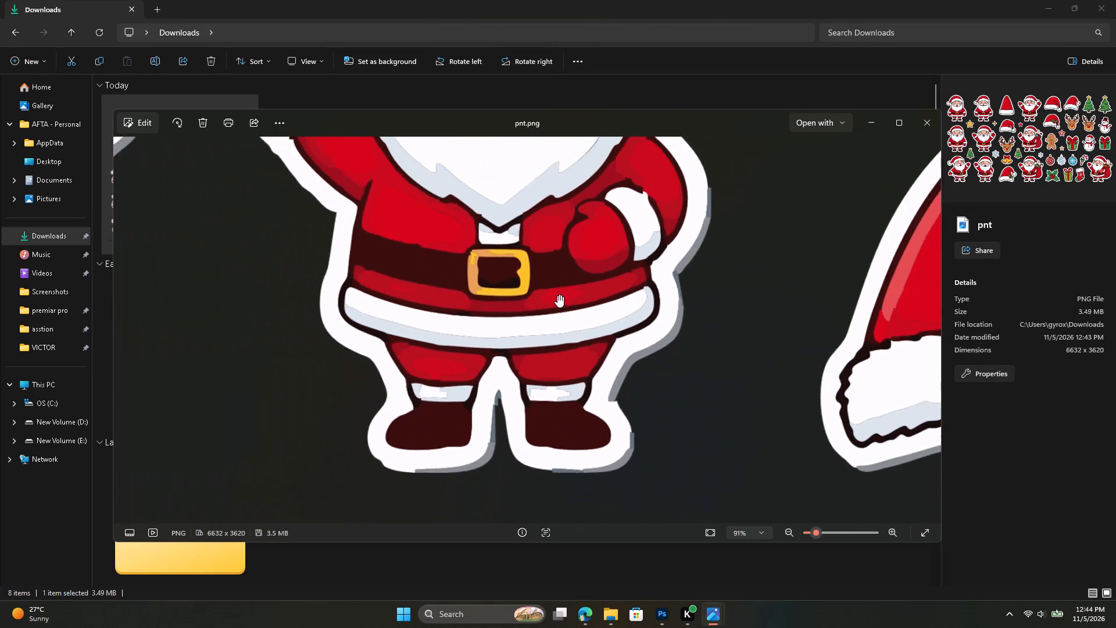
scroll(557, 295, down, 6)
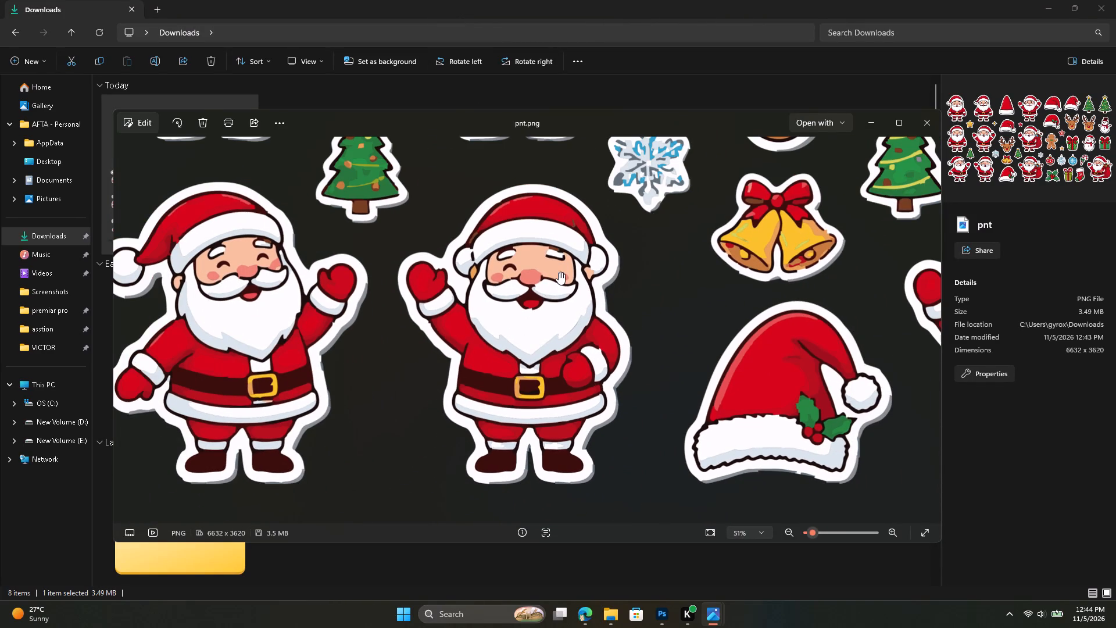
scroll(560, 270, down, 6)
scroll(616, 279, down, 12)
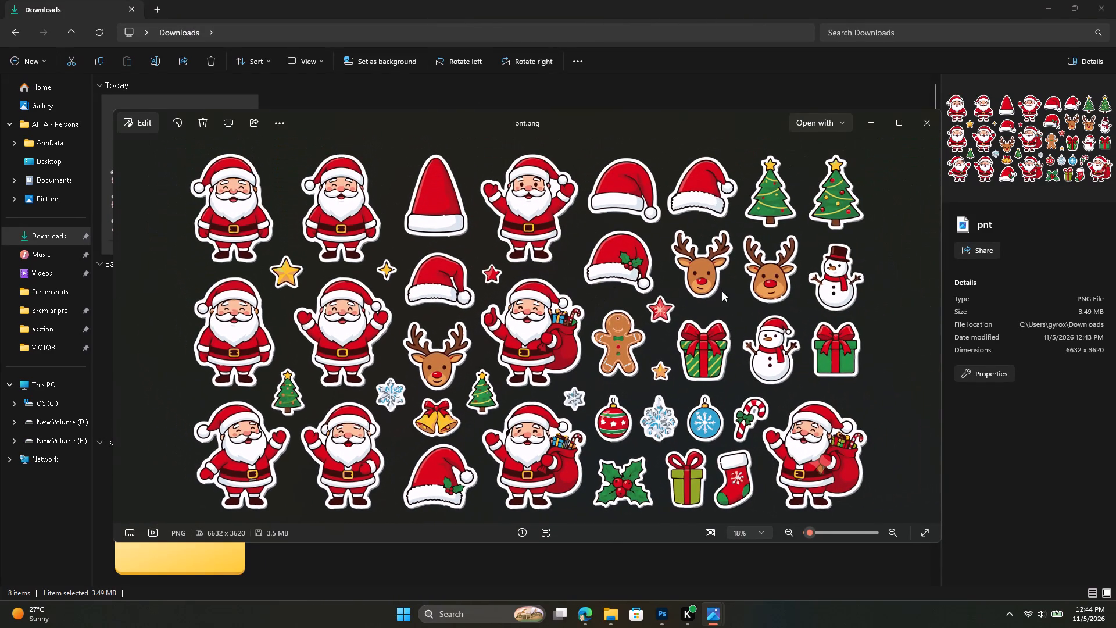
click(935, 127)
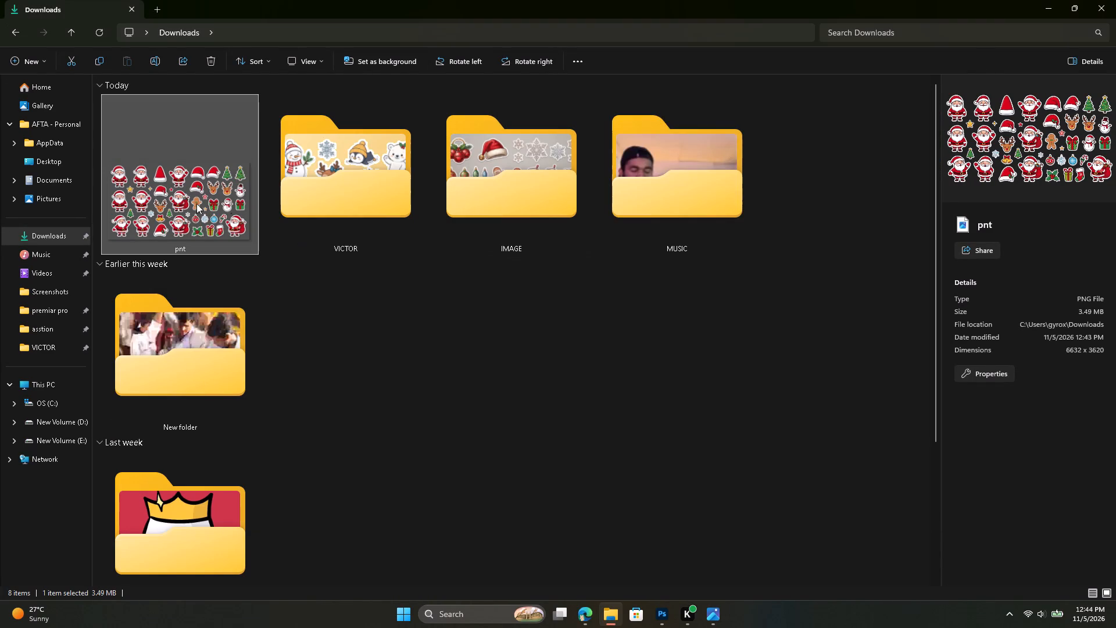
Move the new pnt PNG from Downloads into the VICTOR folder, replacing the existing file there.
drag(160, 194, 325, 167)
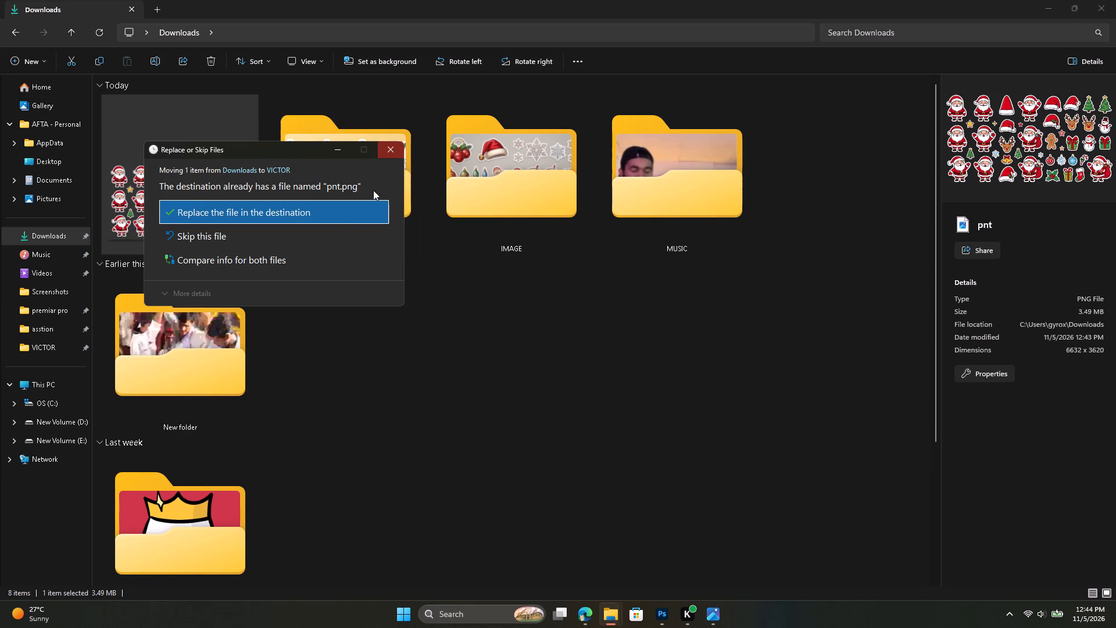
click(338, 216)
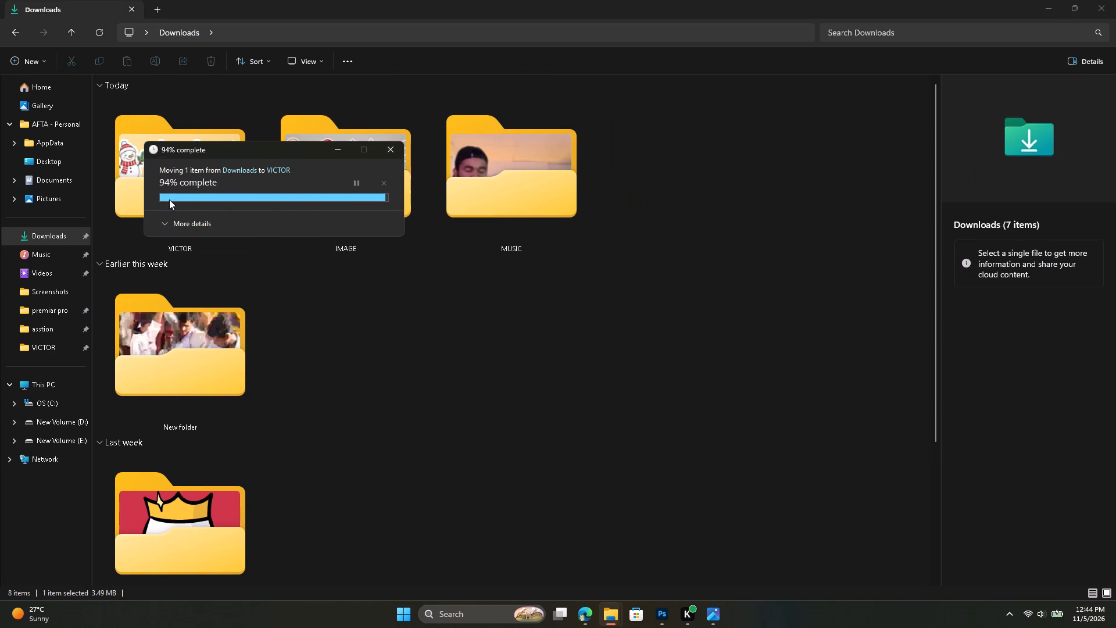
View the Santa hat lettering sheet stored in the VICTOR folder and close it.
double_click(119, 171)
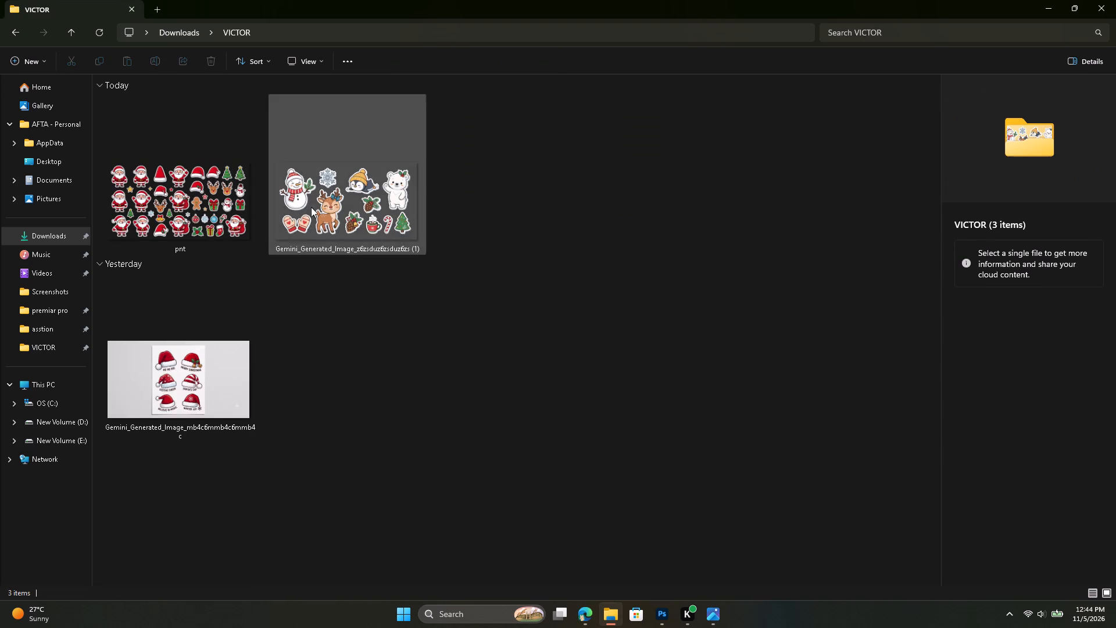
double_click(223, 376)
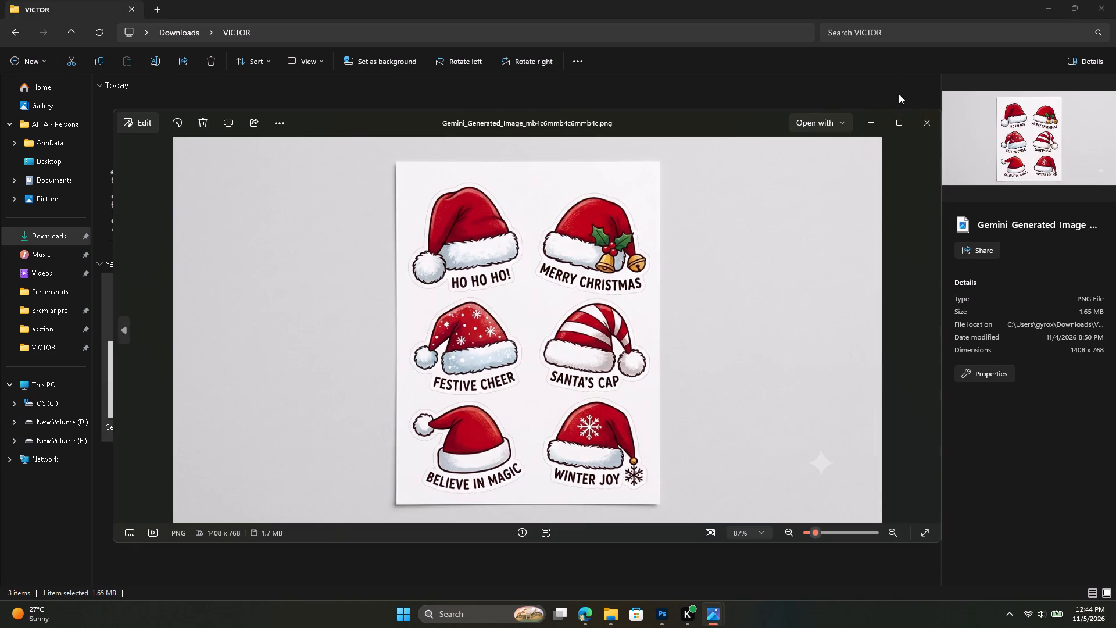
click(938, 117)
Switch to Photoshop and open Gemini_Generated_Image_dq48ijdq48ijdq48, the ornaments and snowflakes sheet, from the IMAGE folder.
click(660, 609)
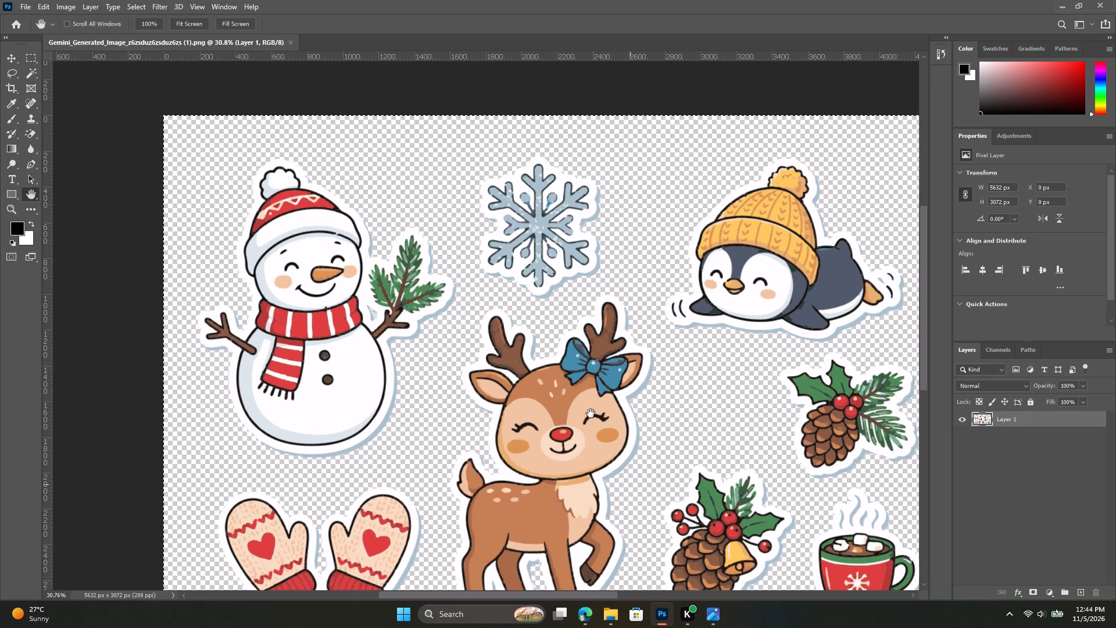
click(28, 10)
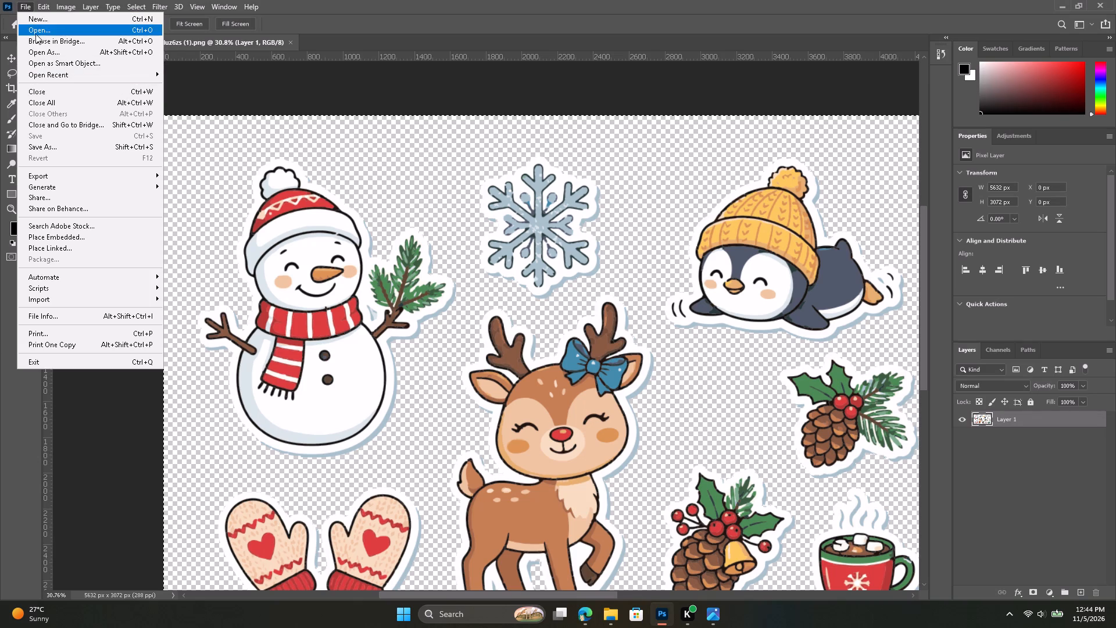
click(35, 31)
double_click(364, 168)
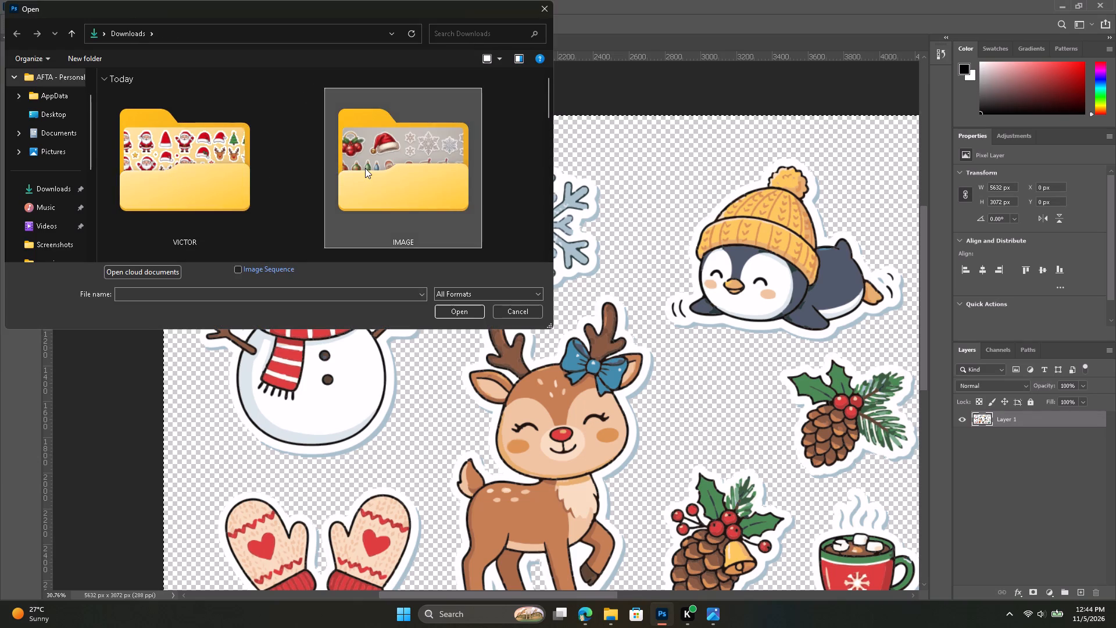
click(486, 55)
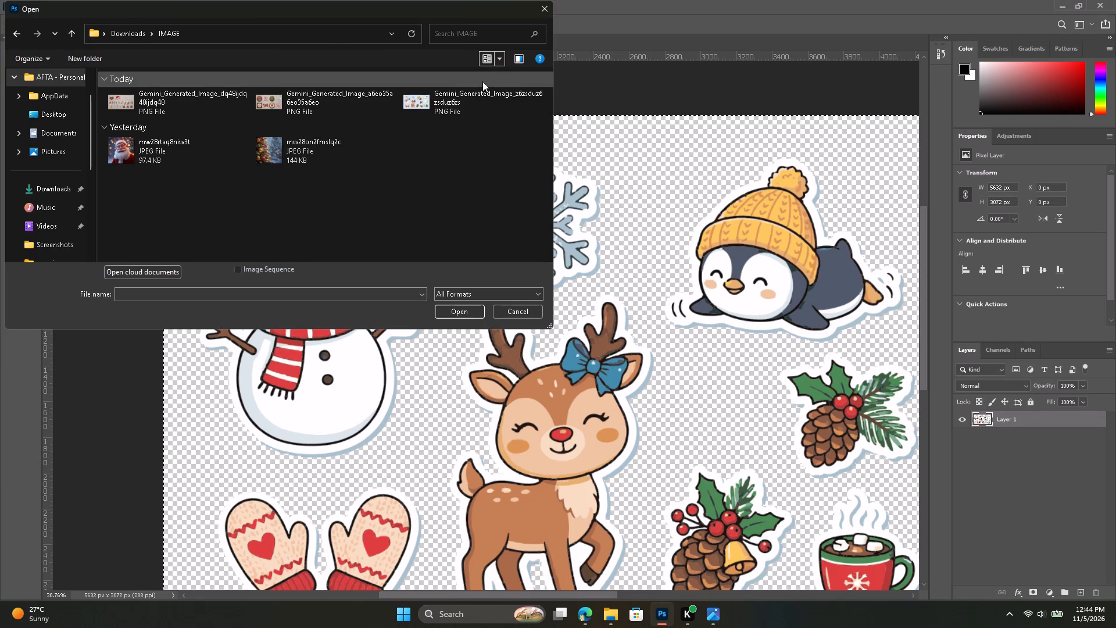
click(494, 56)
click(499, 56)
click(525, 10)
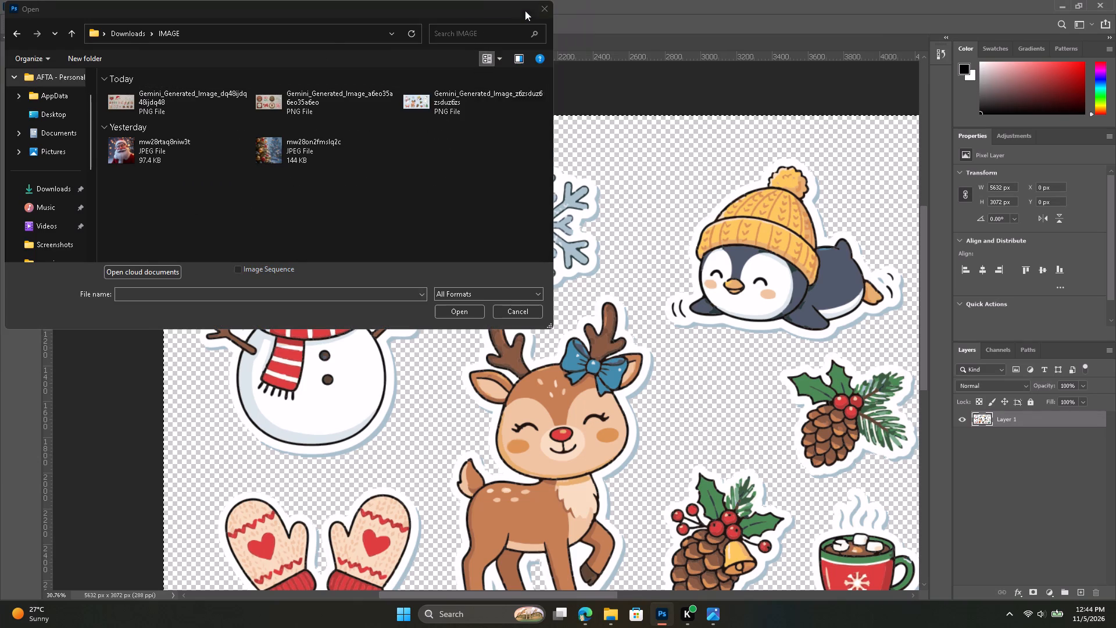
click(195, 223)
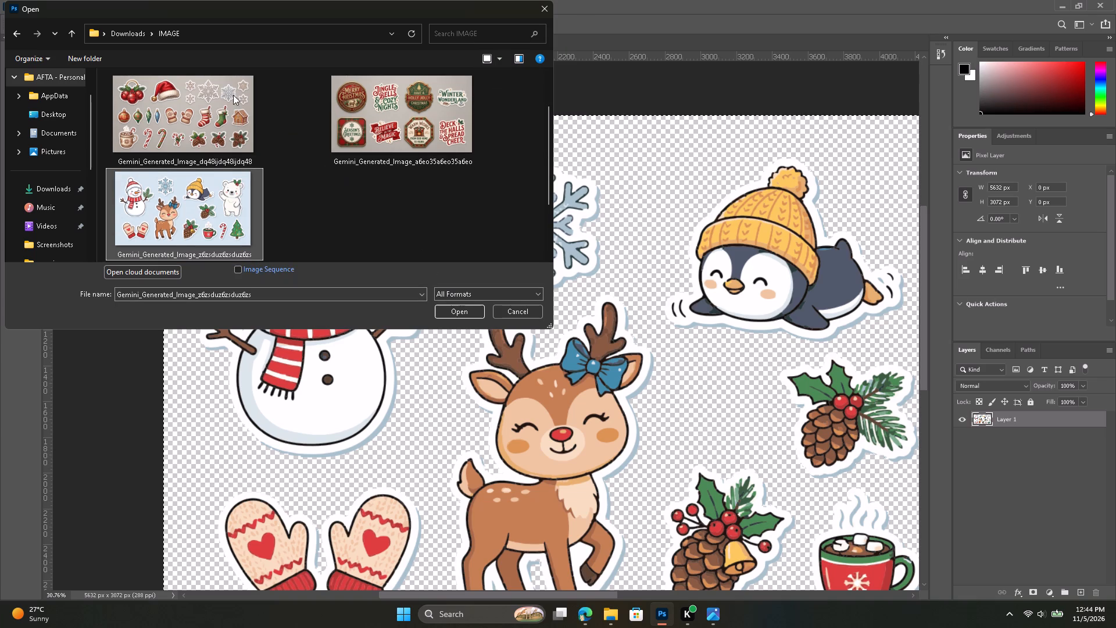
click(223, 95)
click(469, 312)
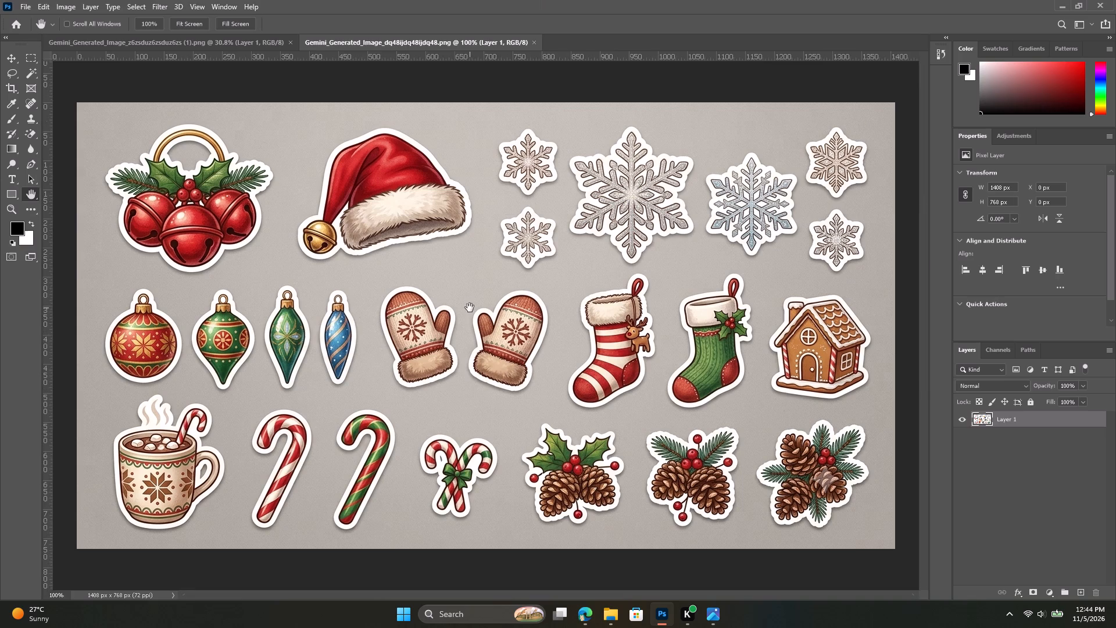
Erase the grey background around the ornament stickers with the Magic Eraser at tolerance 32, contiguous.
key(e)
click(421, 277)
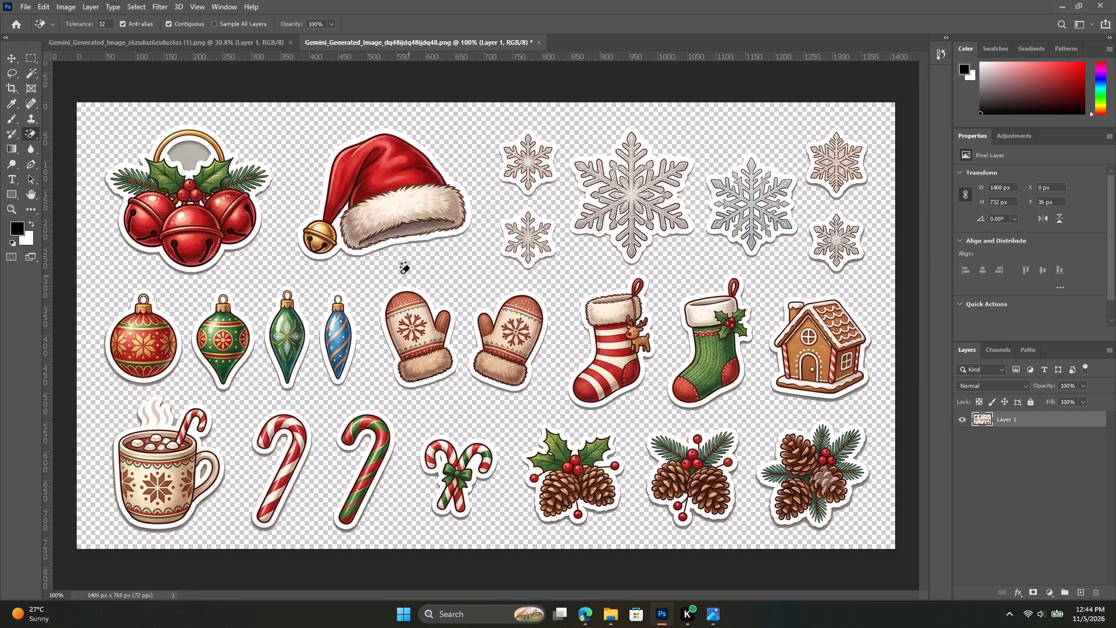
Quick-export the ornament sheet as a PNG to the IMAGE folder under its existing name, overwriting the original.
click(23, 10)
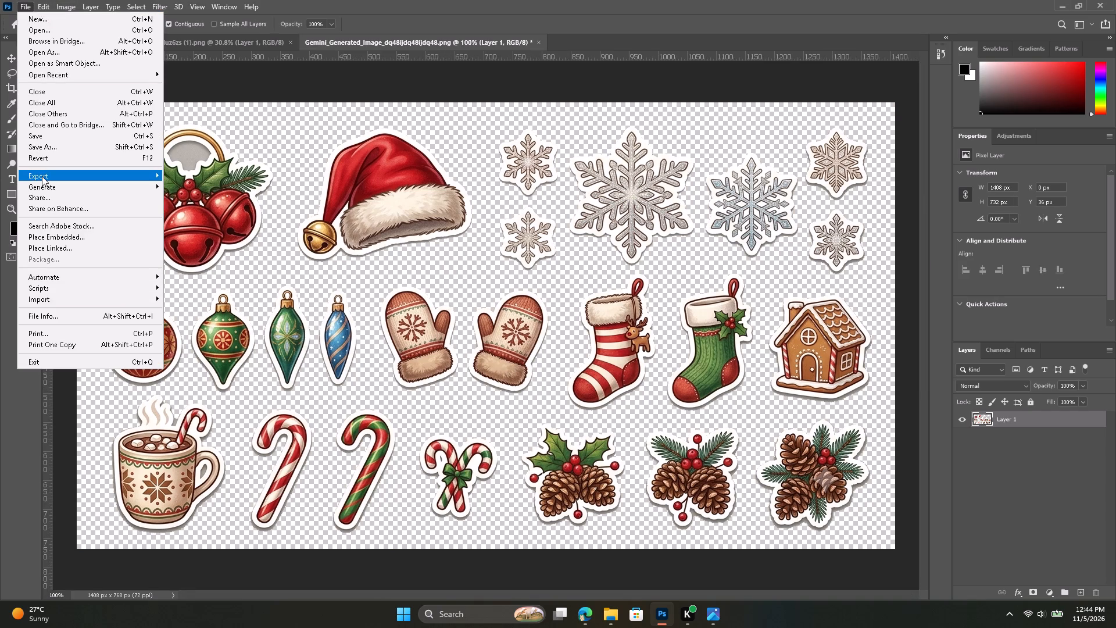
click(42, 176)
click(252, 171)
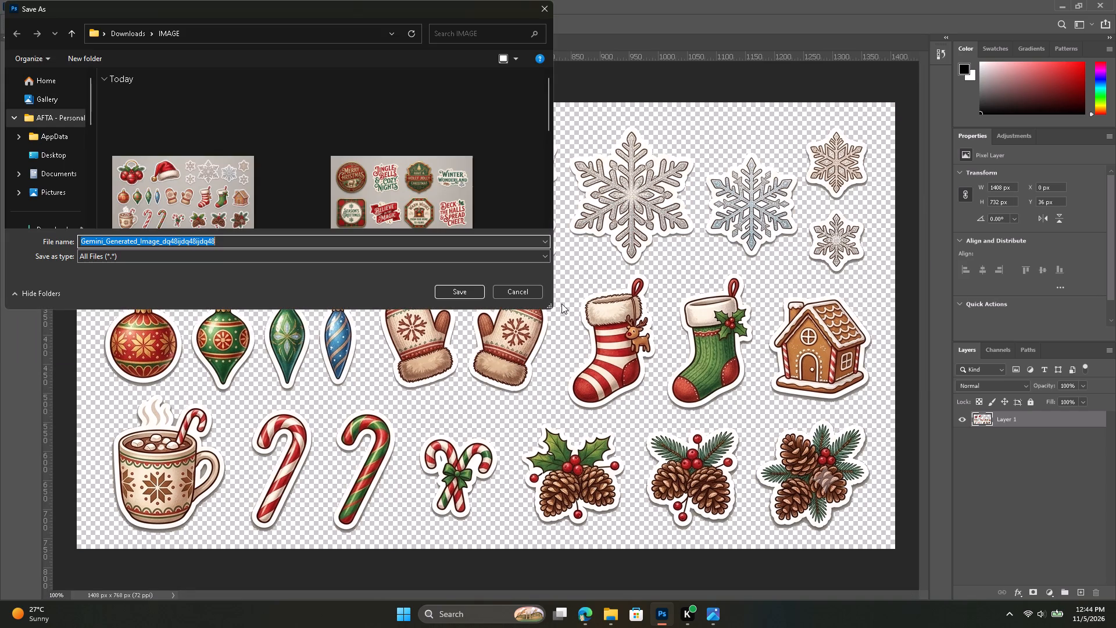
click(459, 287)
click(602, 311)
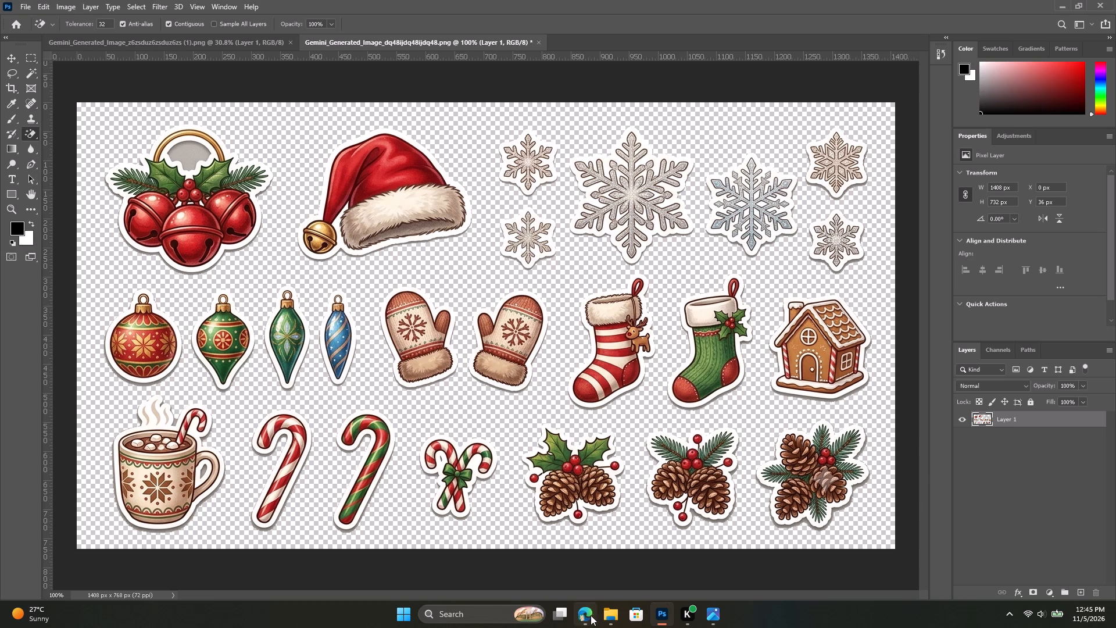
Switch to the Vectorise site in Edge, remove pnt.png, and upload Gemini_Generated_Image_dq48ijdq48ijdq48 from the IMAGE folder for vectorizing.
click(589, 615)
click(184, 280)
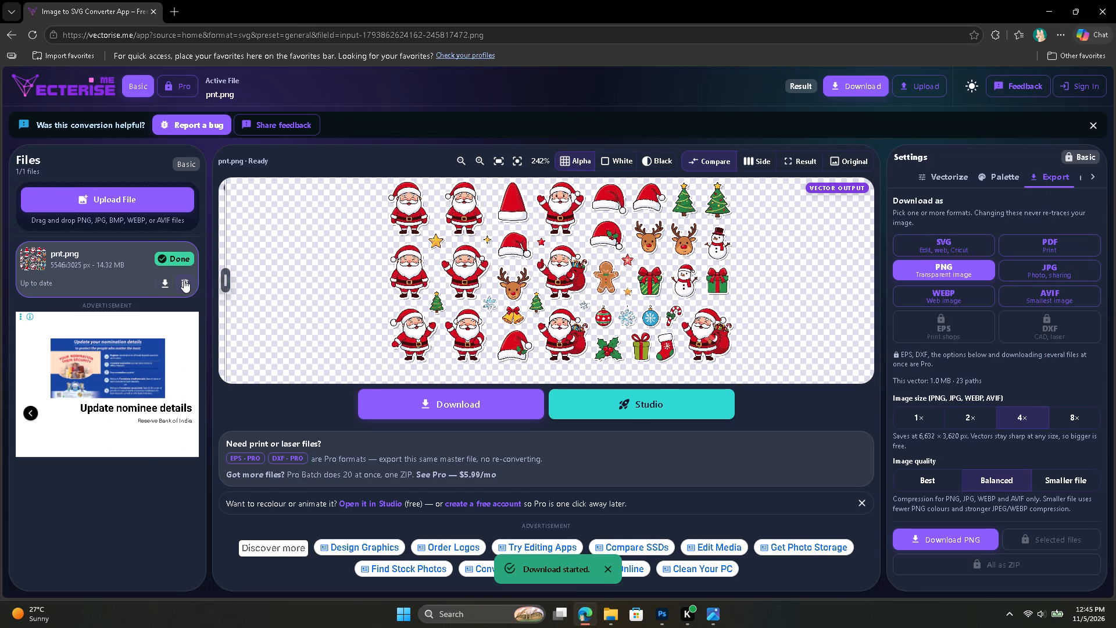
click(124, 167)
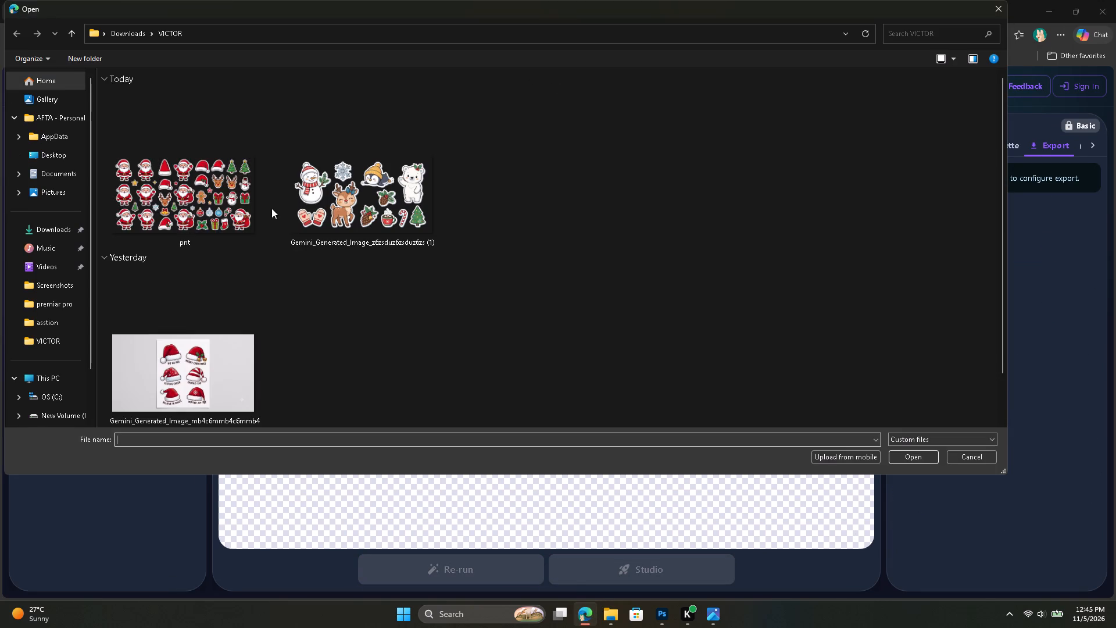
scroll(112, 272, down, 2)
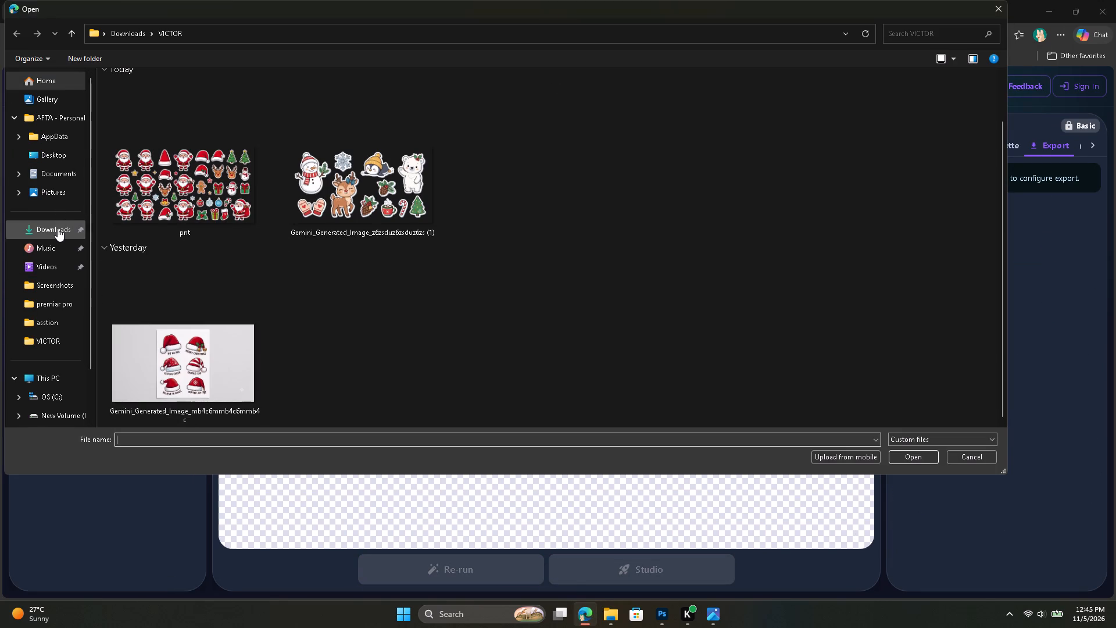
click(56, 230)
double_click(357, 178)
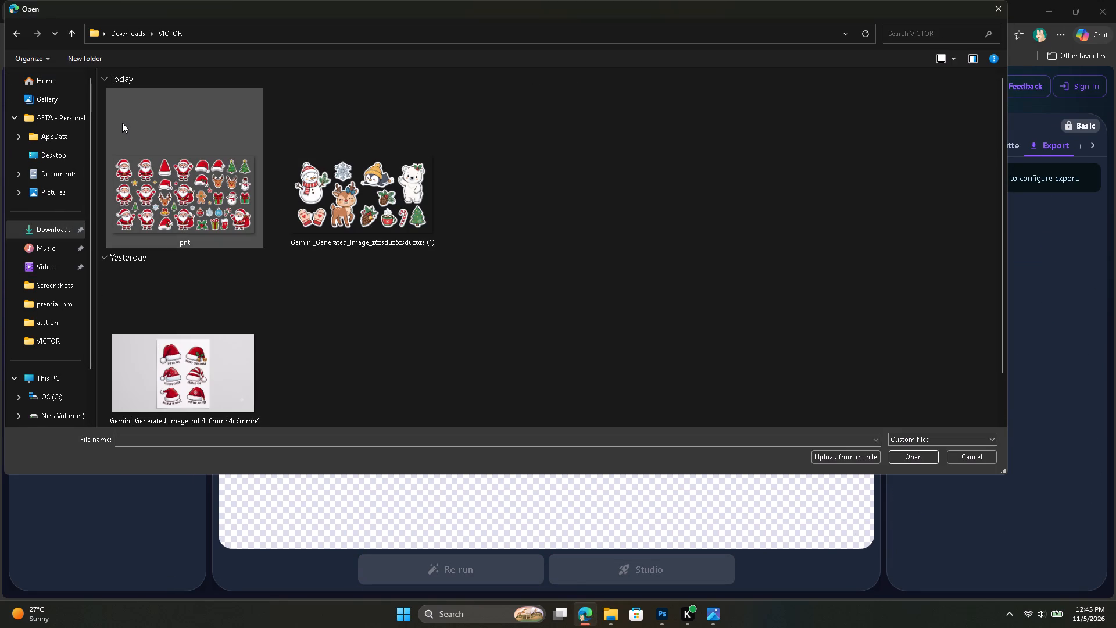
key(BackSpace)
double_click(192, 176)
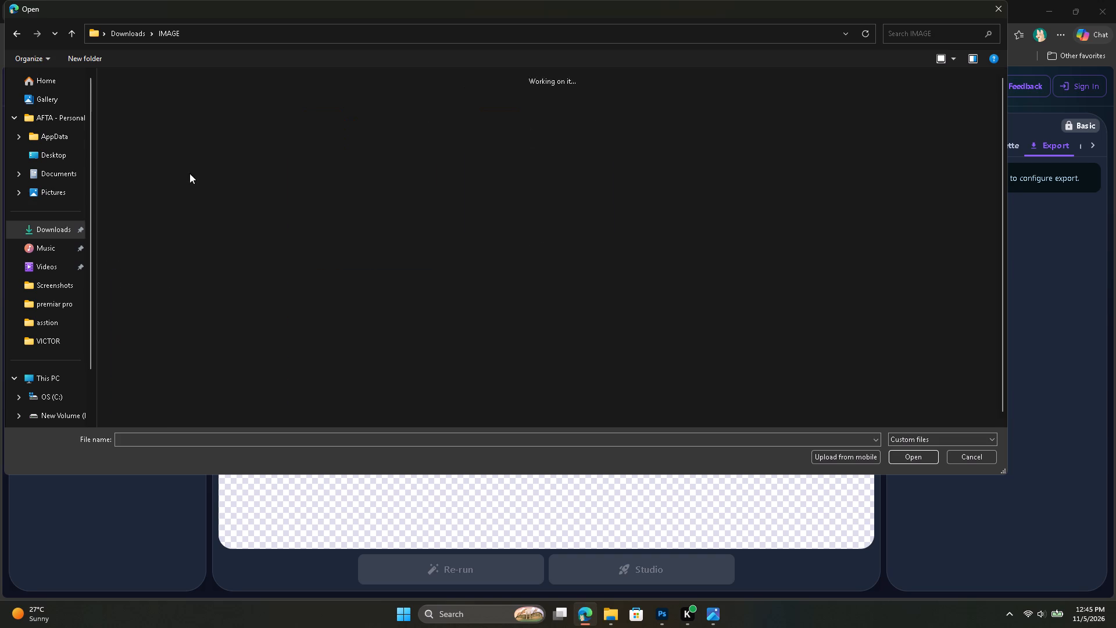
click(149, 220)
click(924, 451)
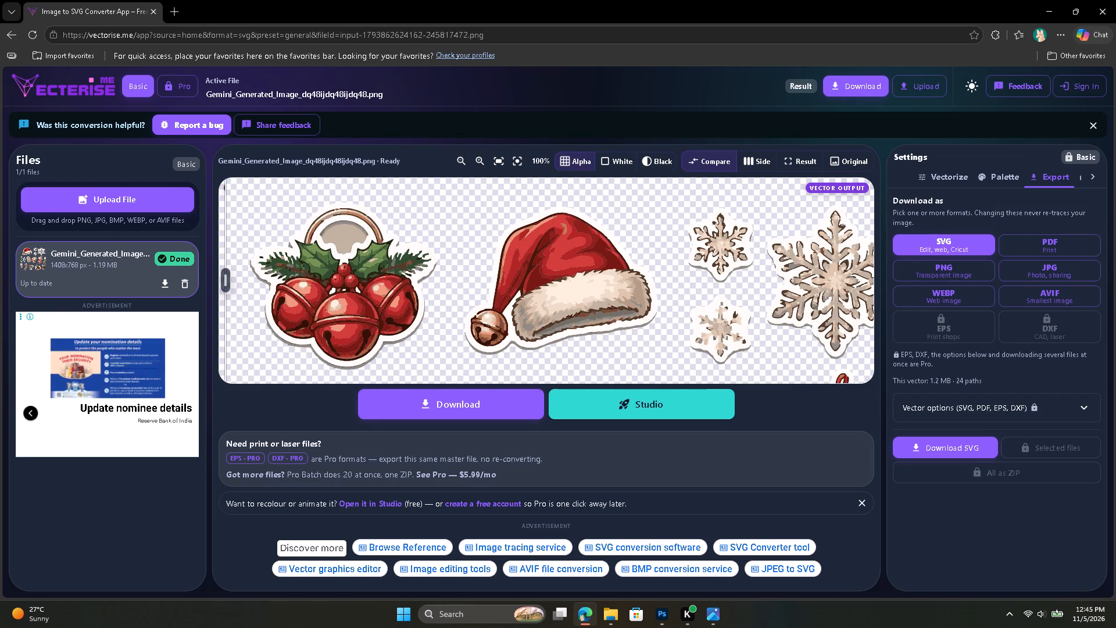
Download the ornament sheet vector as PNG only, with SVG deselected, at 4× size and balanced quality.
click(939, 275)
click(952, 245)
click(492, 404)
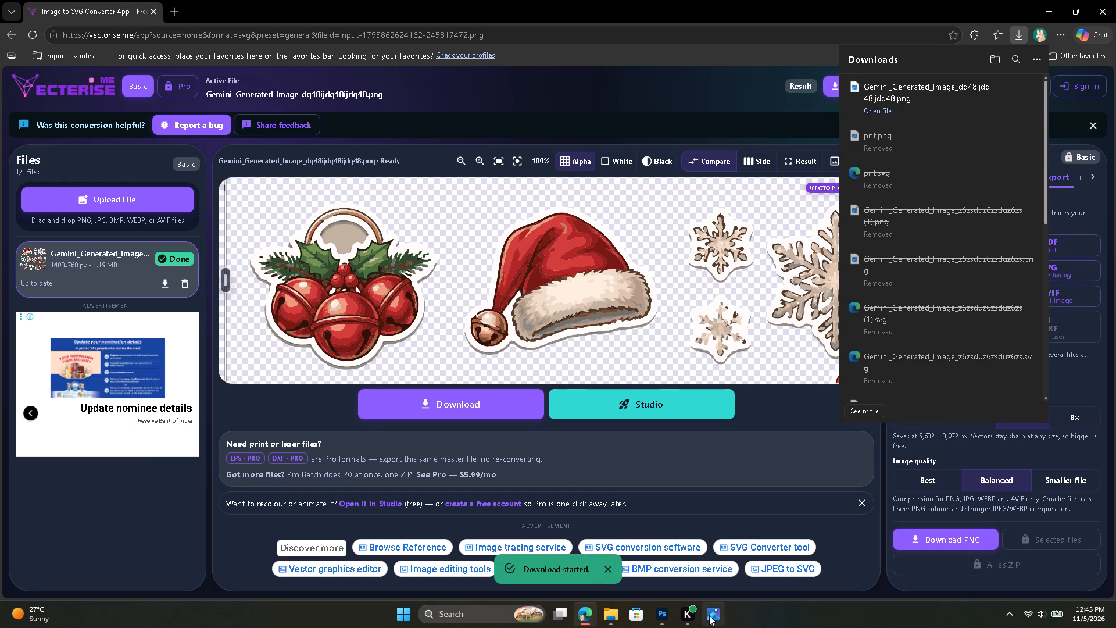
Move the exported Gemini_Generated_Image_dq48ijdq48ijdq48 PNG from Downloads into the VICTOR folder.
click(611, 618)
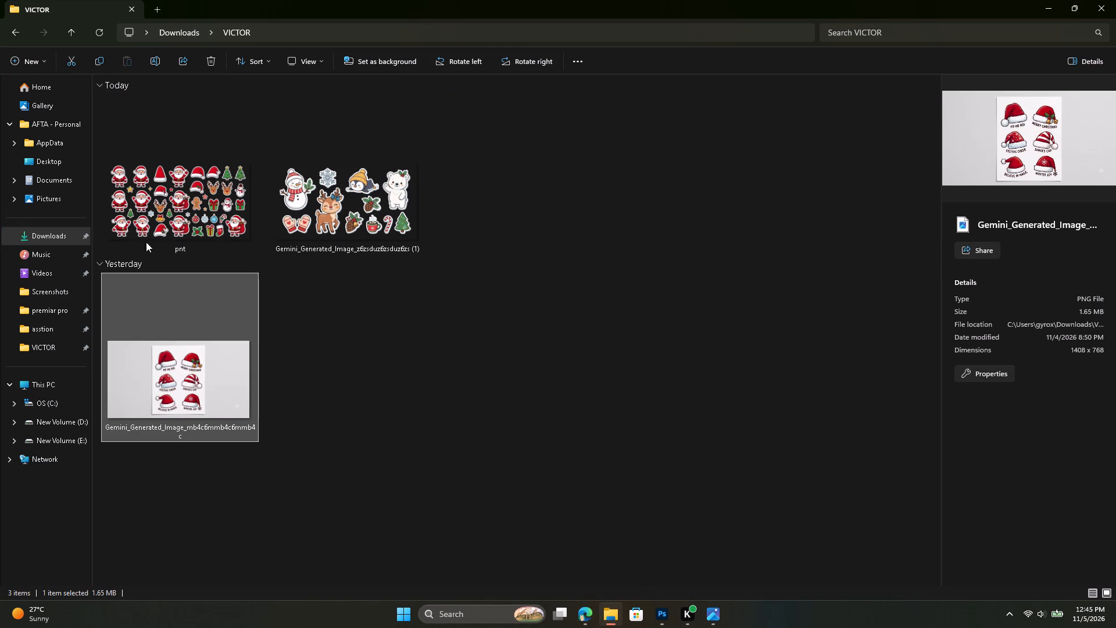
click(48, 231)
drag(185, 175, 354, 168)
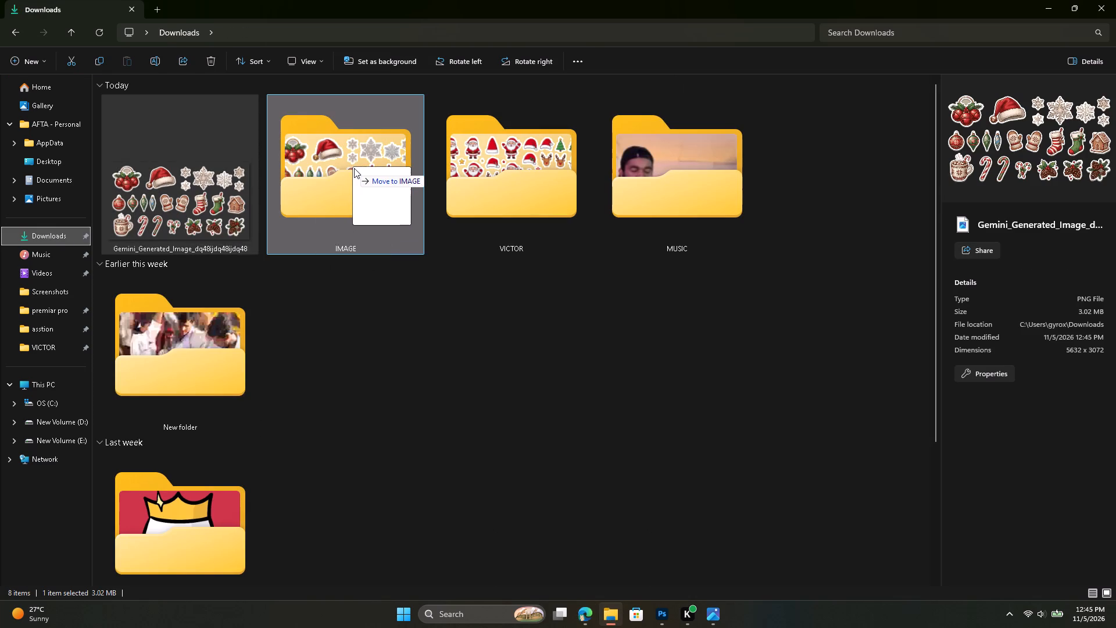
drag(354, 168, 471, 147)
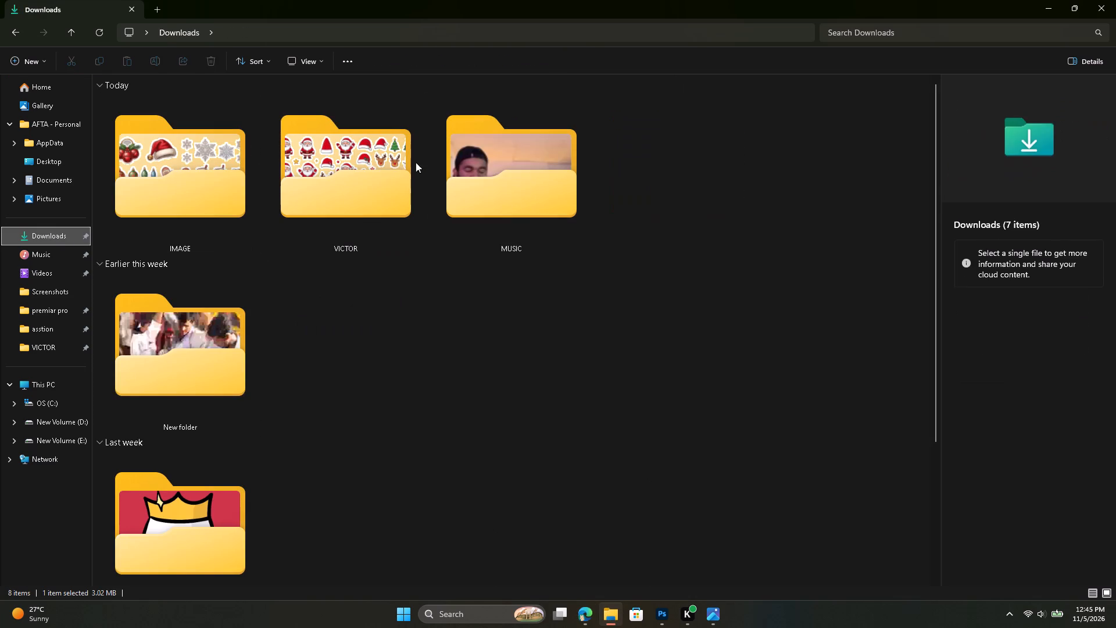
Switch to Photoshop and close the Gemini_Generated_Image_z6zsduz6zsduz6zs (1) snowman and reindeer document.
click(670, 626)
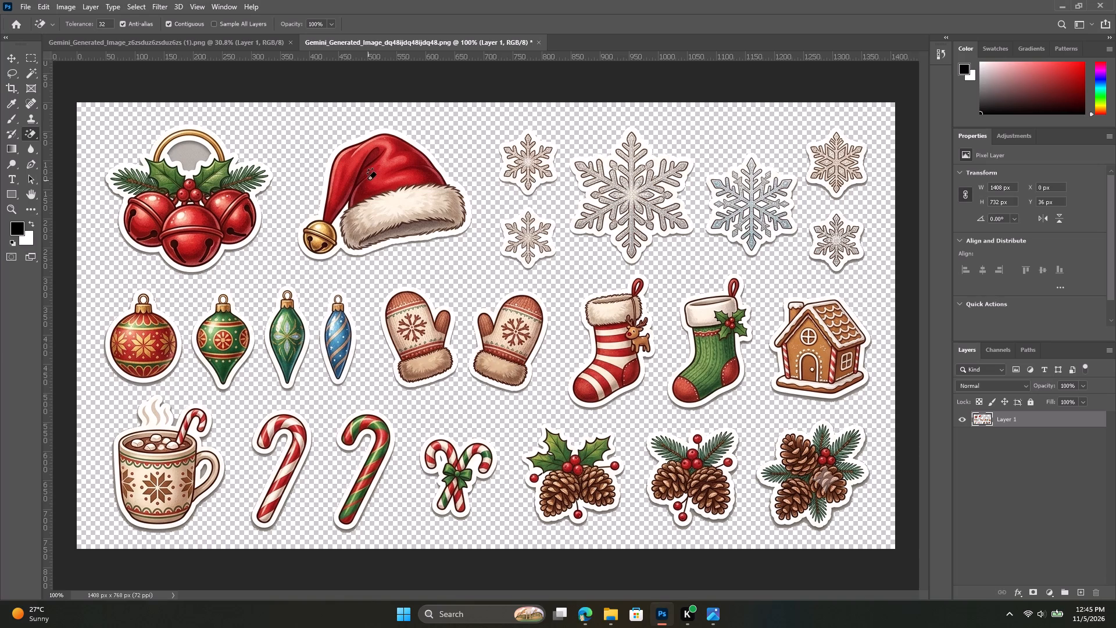
click(288, 40)
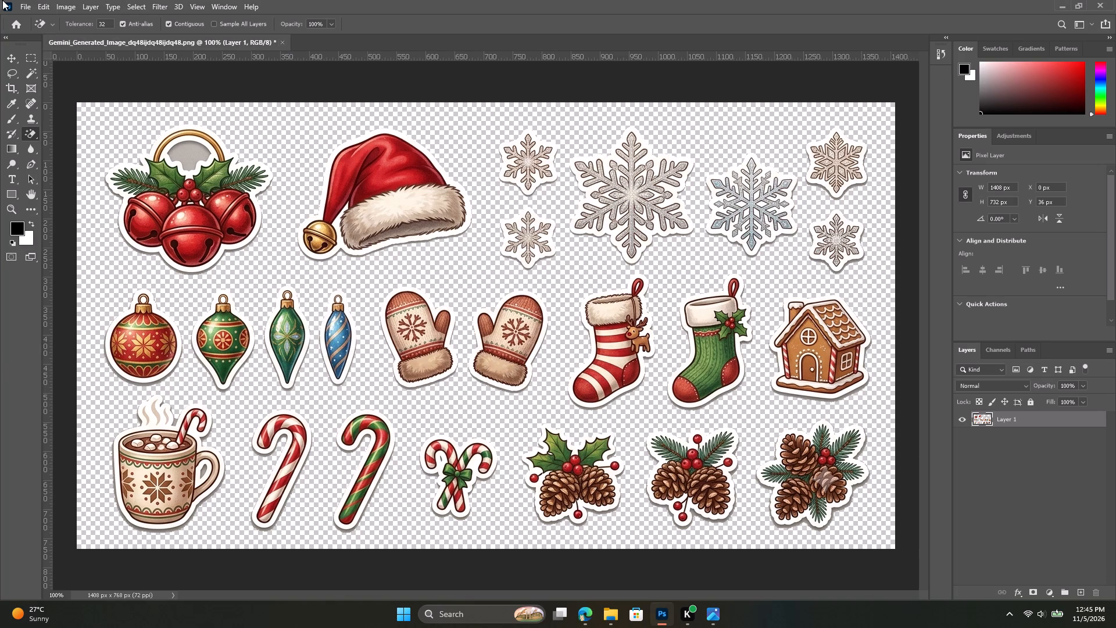
Open Gemini_Generated_Image_a6eo35a6eo35a6eo, the Christmas lettering badge sheet, from the IMAGE folder with the Magic Eraser active.
click(20, 6)
click(50, 33)
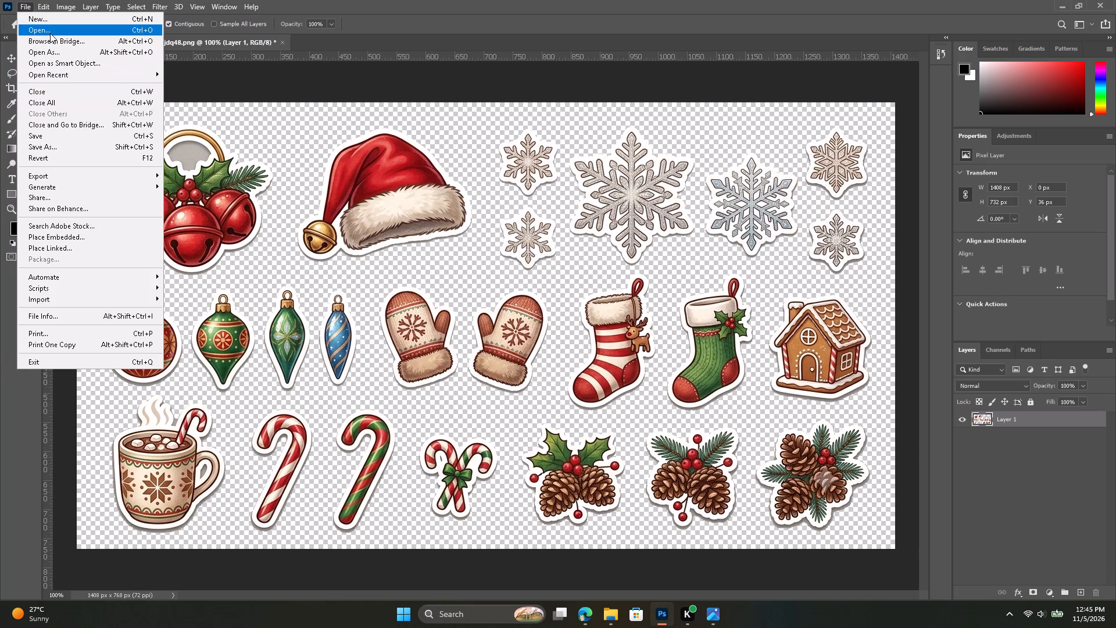
drag(375, 204, 382, 208)
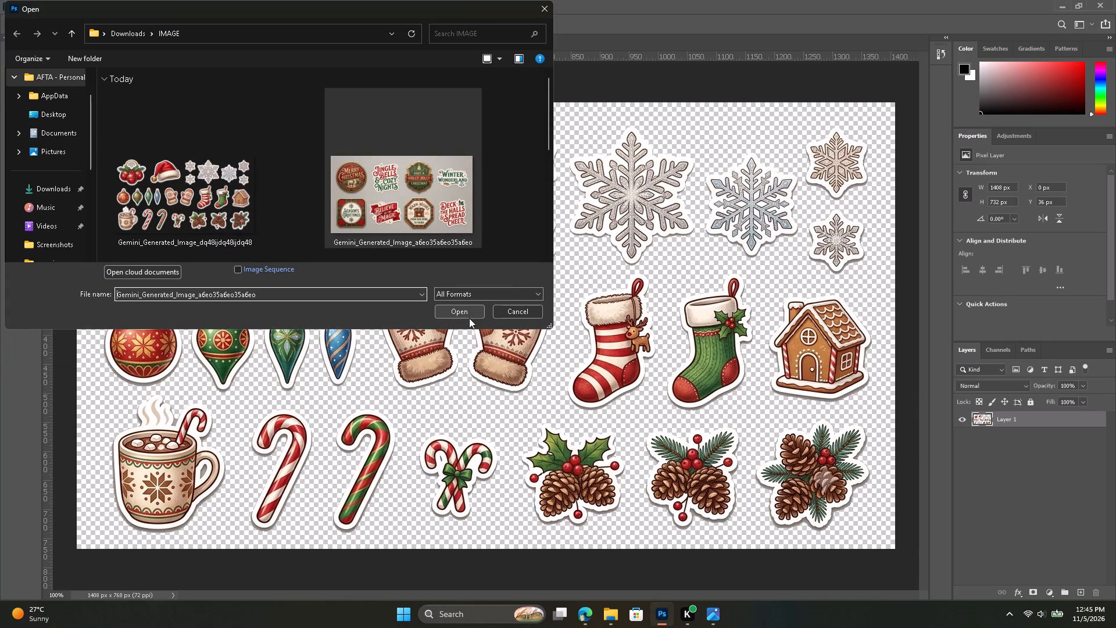
click(469, 315)
key(e)
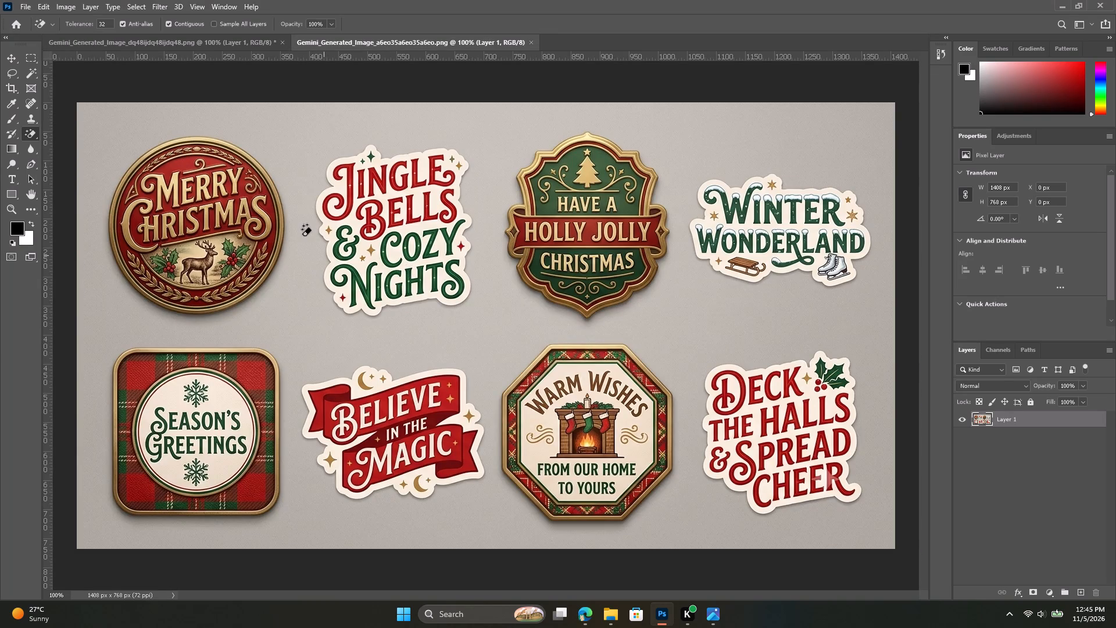
Erase the grey background around the lettering badges with the Magic Eraser, leaving the stickers on transparency.
click(306, 147)
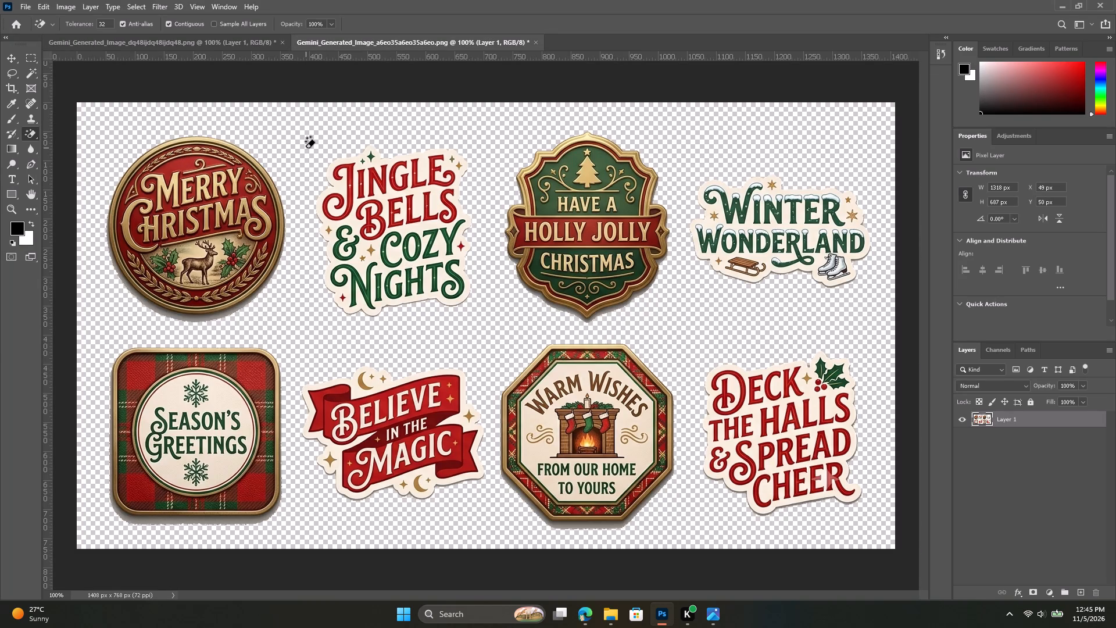
Quick-export the badge sheet as PNG to the IMAGE folder, replacing the existing Gemini_Generated_Image_a6eo35a6eo35a6eo file.
click(26, 8)
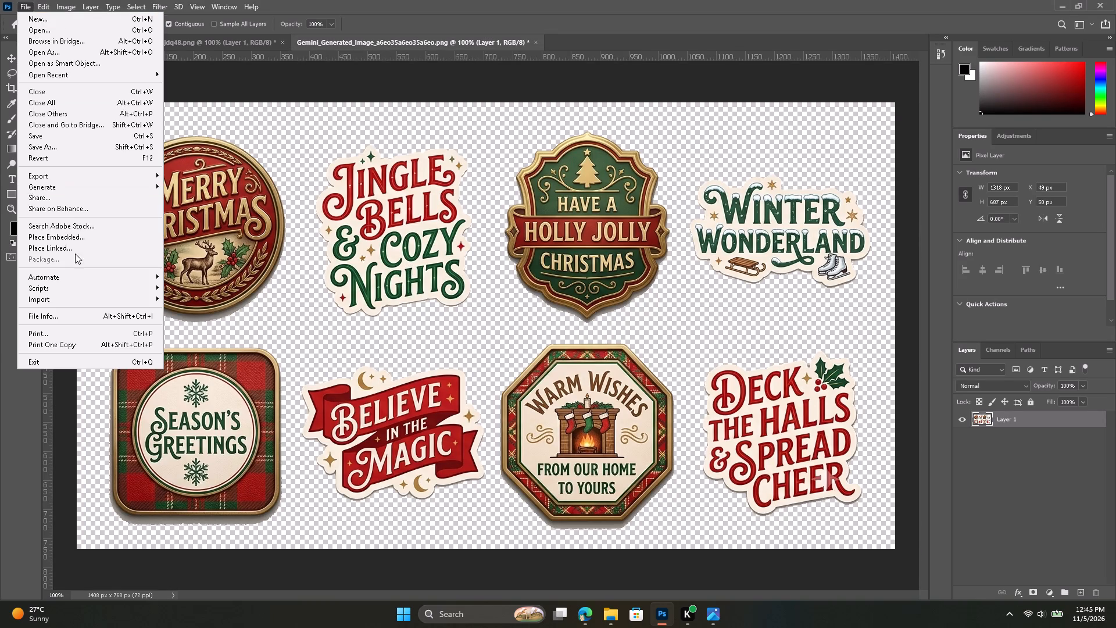
click(65, 169)
click(63, 173)
click(198, 176)
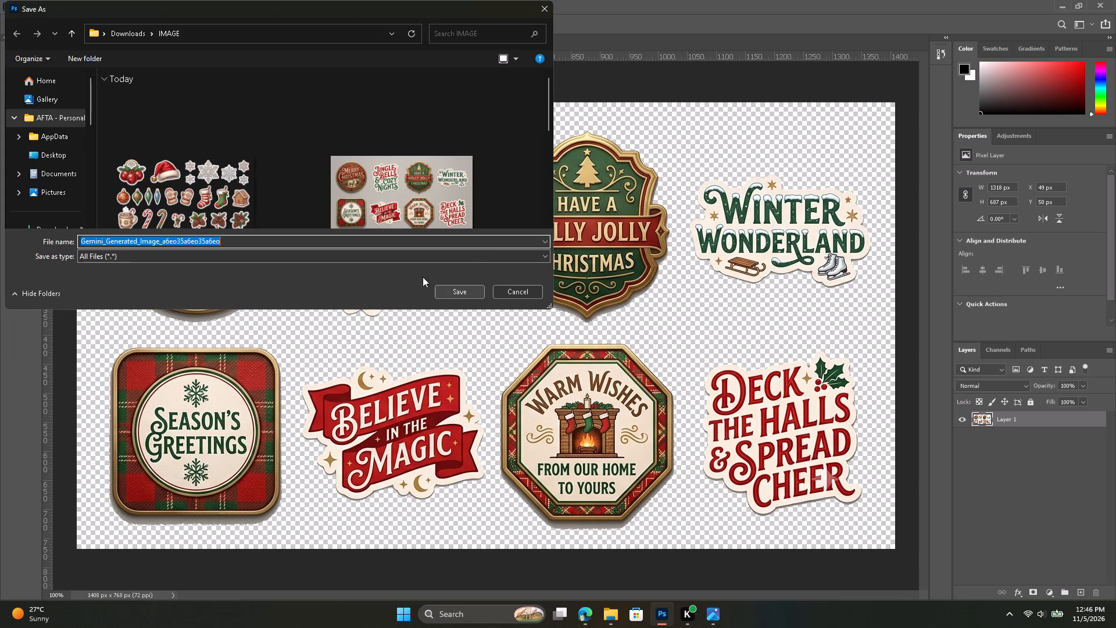
click(445, 284)
click(470, 291)
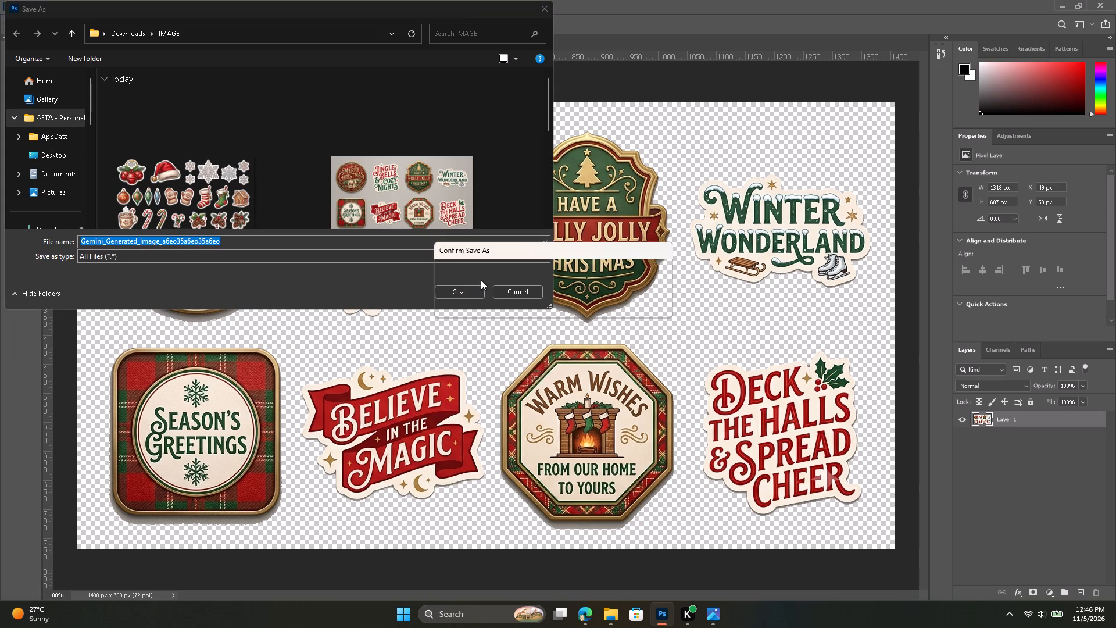
click(611, 307)
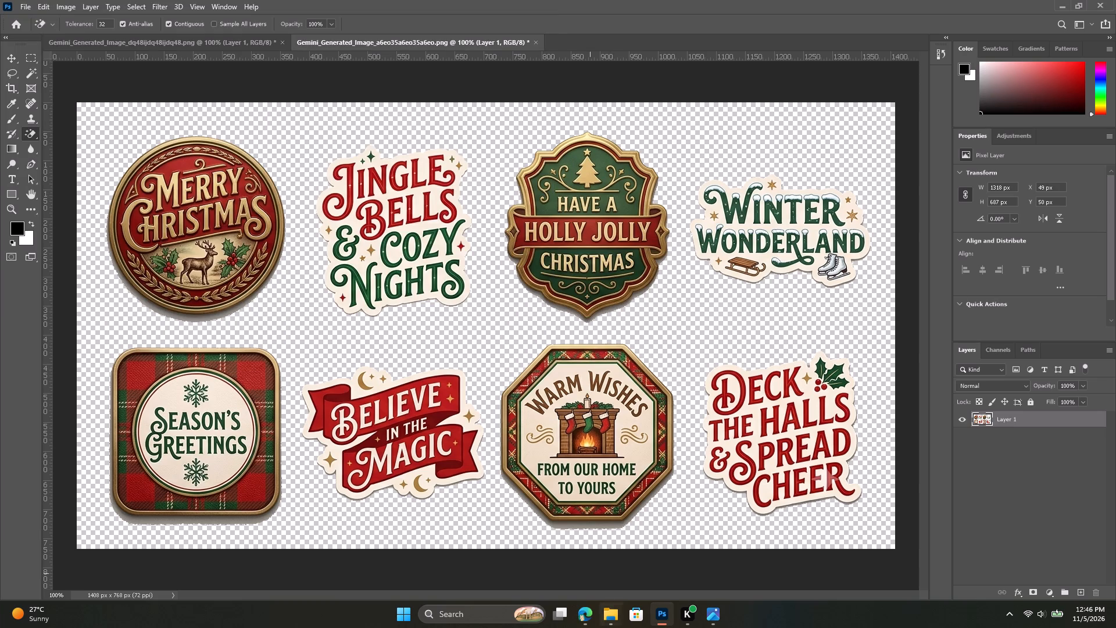
Switch to the Vecterise converter in Edge, remove the ornament sheet and upload Gemini_Generated_Image_a6eo35a6eo35a6eo from the IMAGE folder for vectorizing.
click(586, 616)
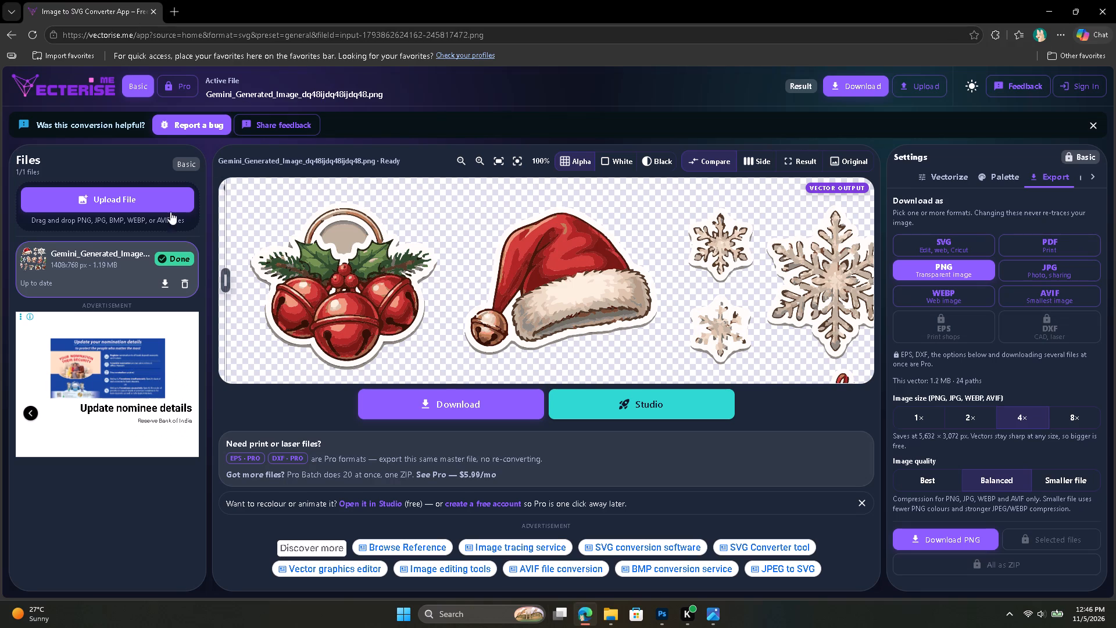
click(185, 286)
click(94, 175)
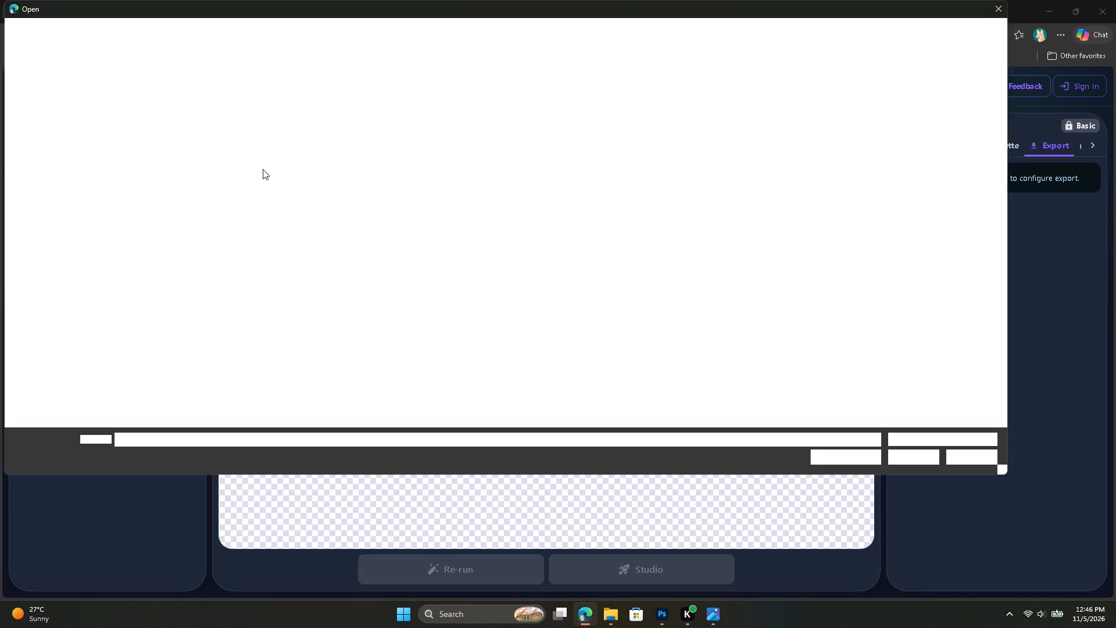
click(338, 199)
click(122, 182)
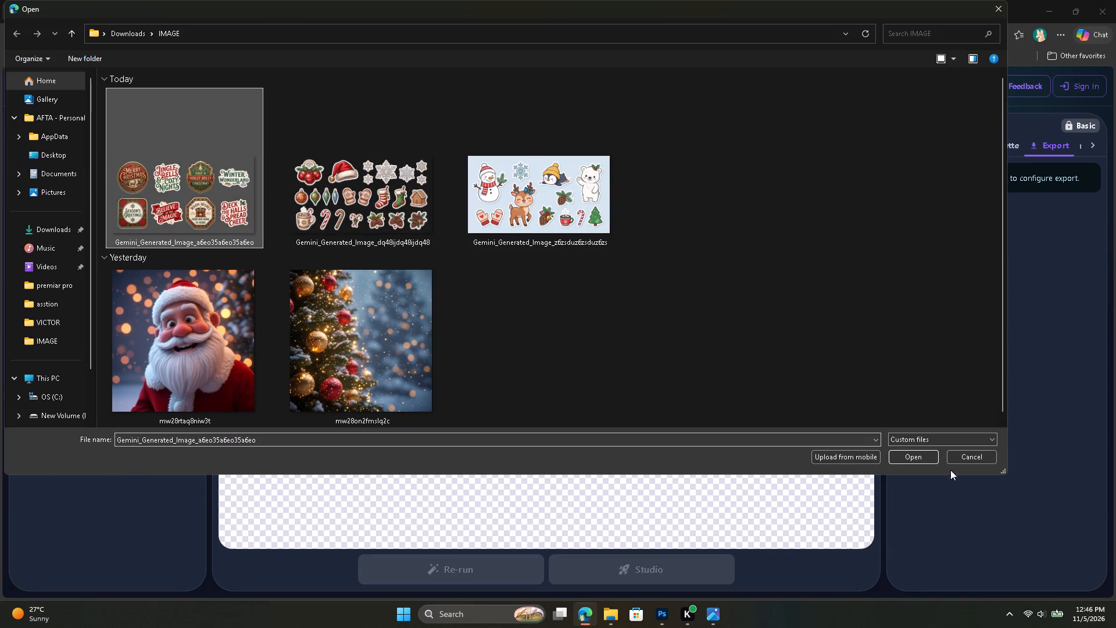
click(924, 458)
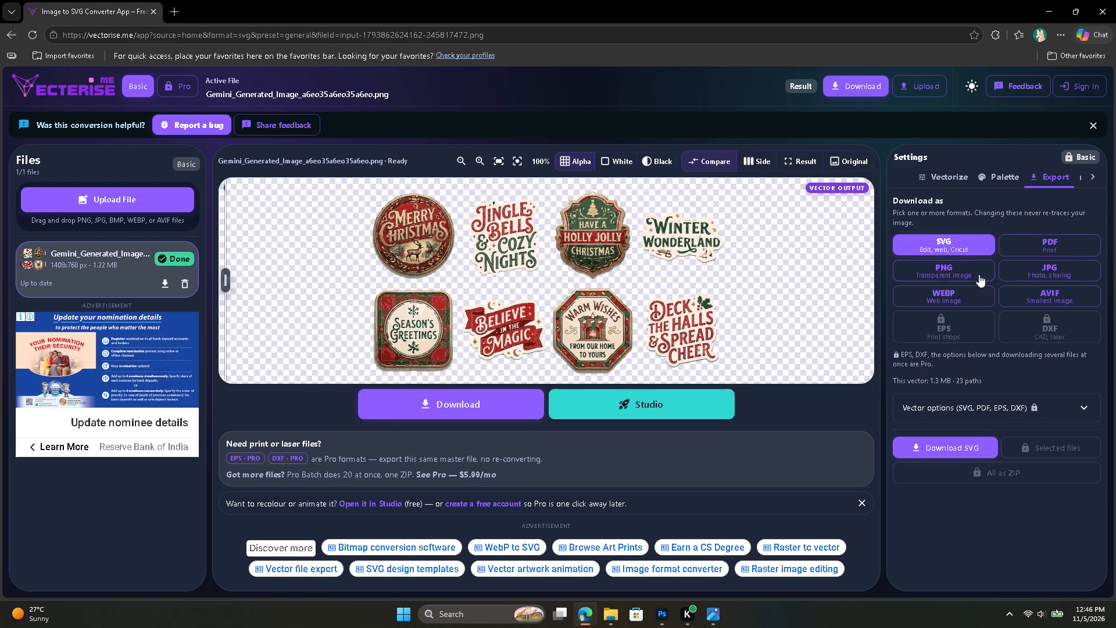
Download the badge sheet vector as PNG only, with SVG deselected, at 4× size and balanced quality.
click(952, 261)
click(949, 252)
click(496, 404)
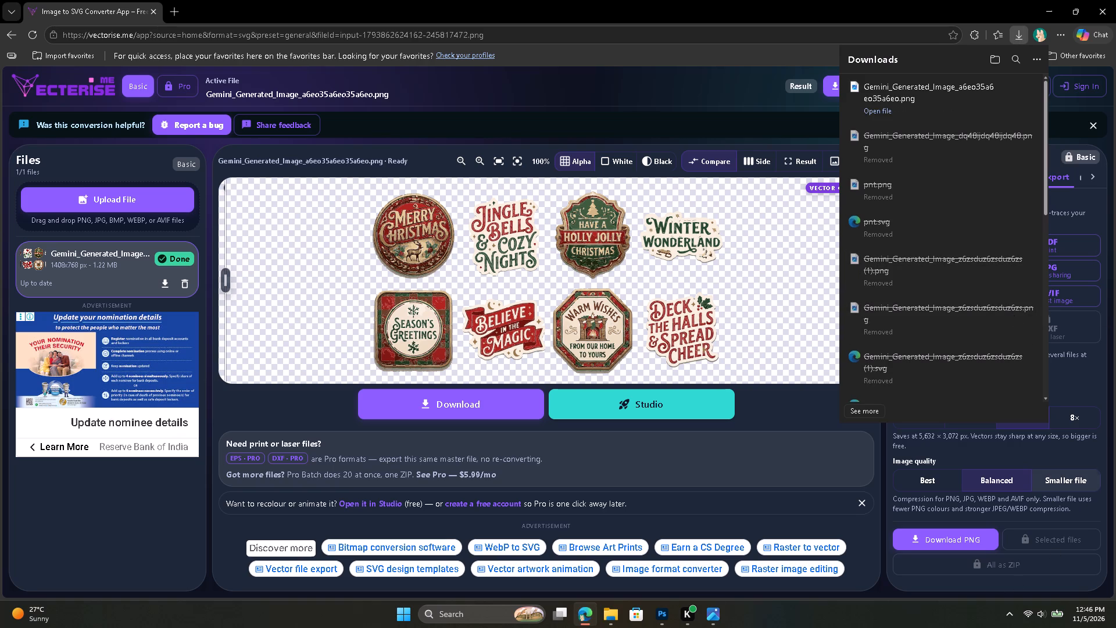
Close the browser and the Photos window showing pnt.png to get back to the Photoshop badge document.
click(713, 616)
click(1115, 0)
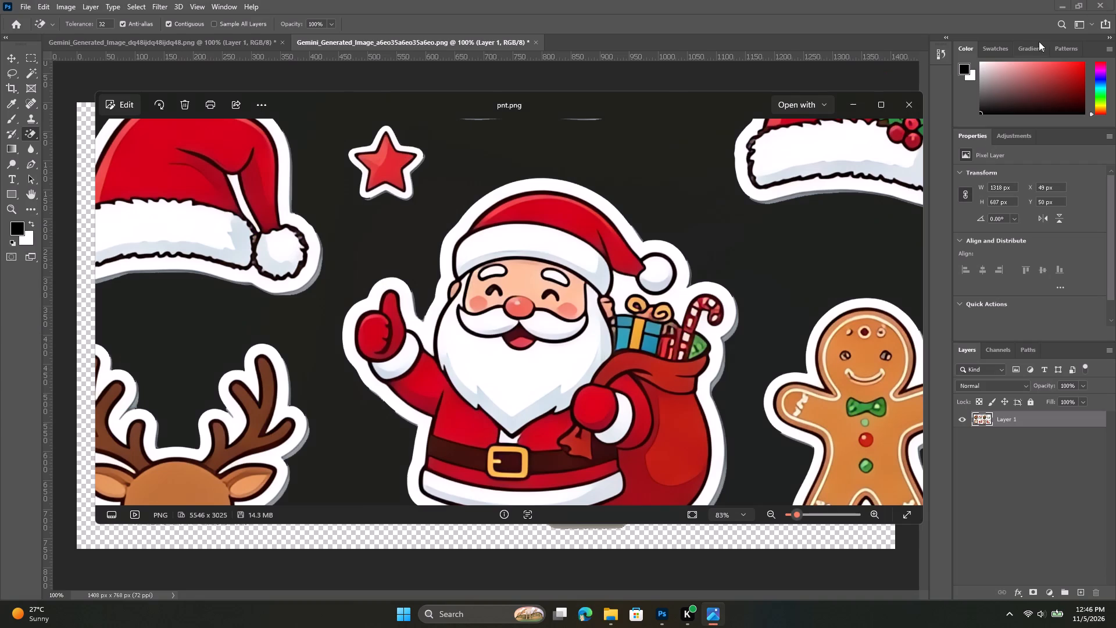
click(906, 104)
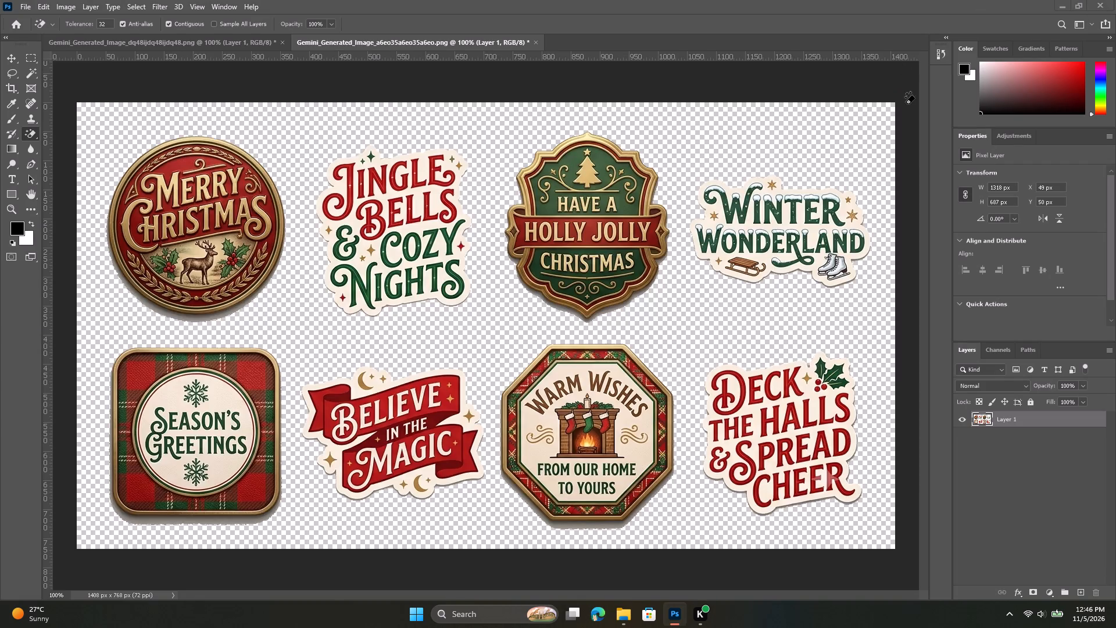